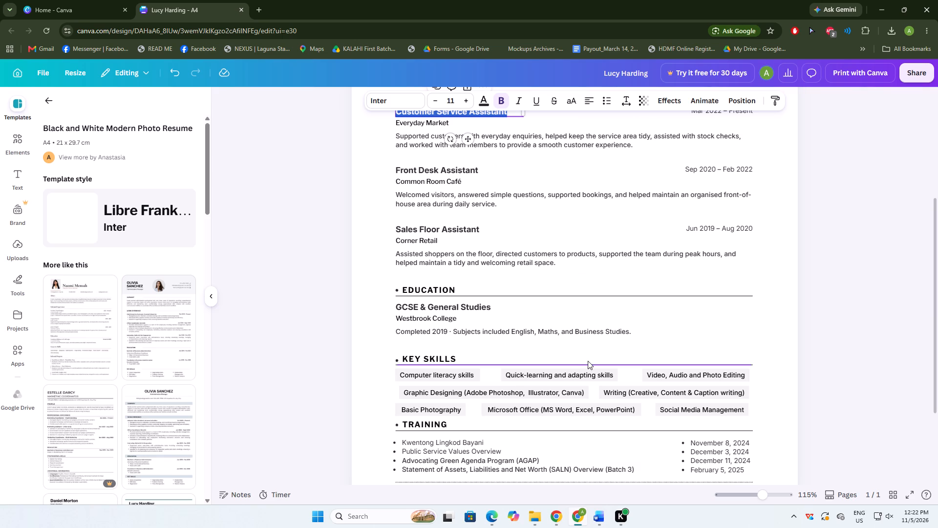
# Delete the "References available upon request." text below the Training section of the resume.
pyautogui.scroll(-1, 588, 361)
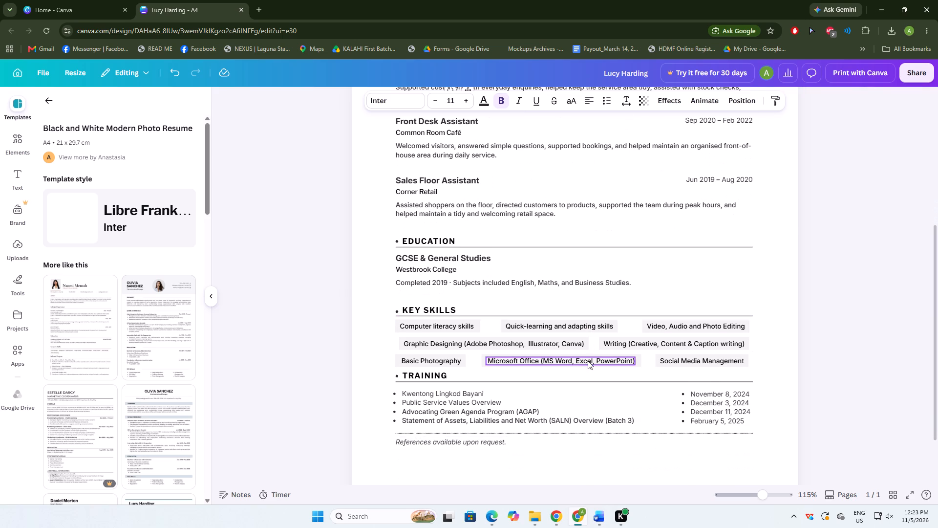
pyautogui.click(506, 440)
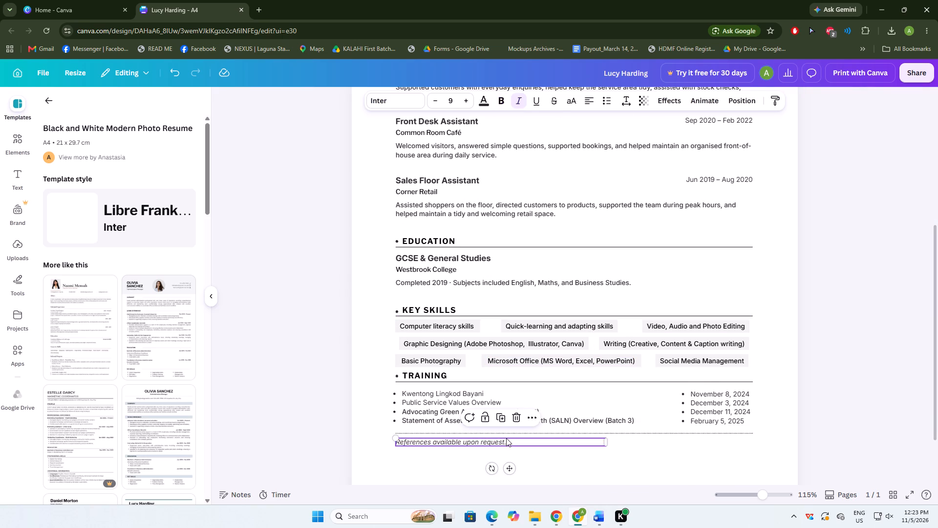
pyautogui.press('BackSpace')
pyautogui.click(544, 444)
pyautogui.click(548, 436)
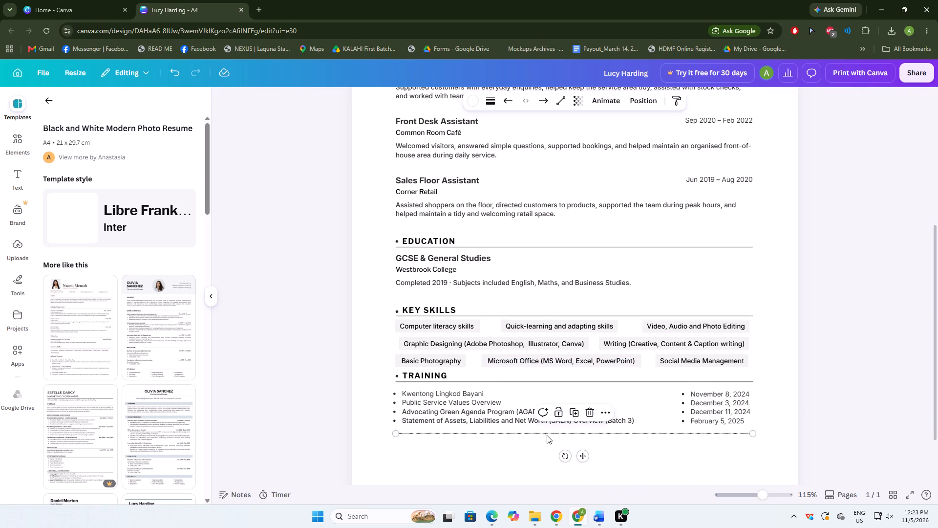
pyautogui.click(474, 292)
# Reduce the maximized browser window containing the resume to a smaller floating window.
pyautogui.scroll(2, 506, 337)
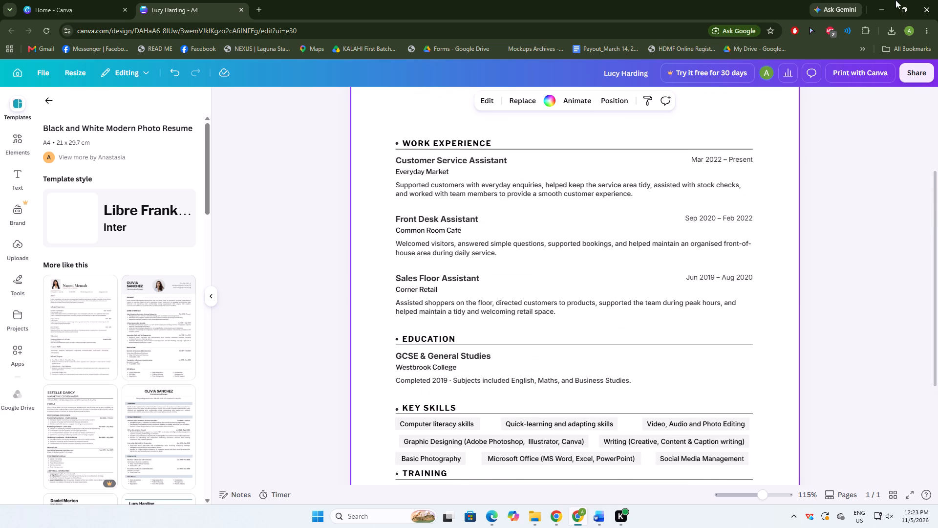
pyautogui.click(913, 6)
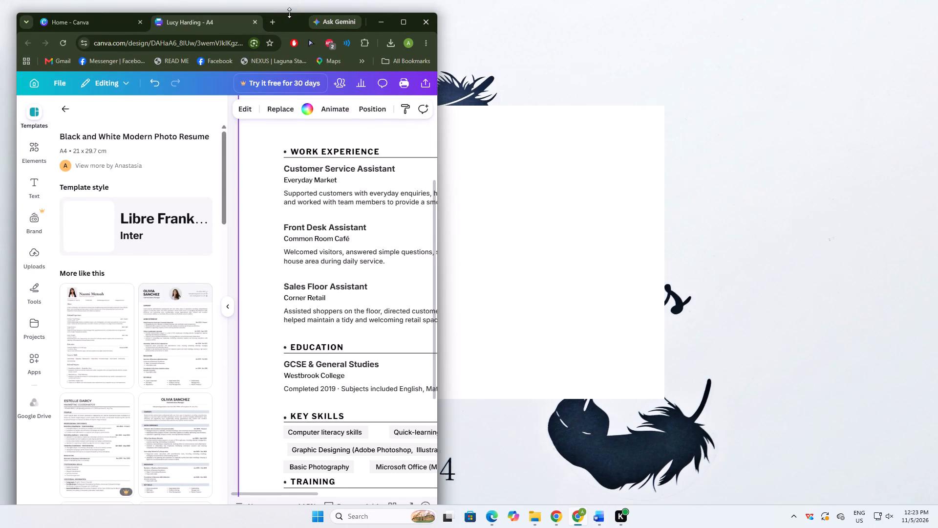
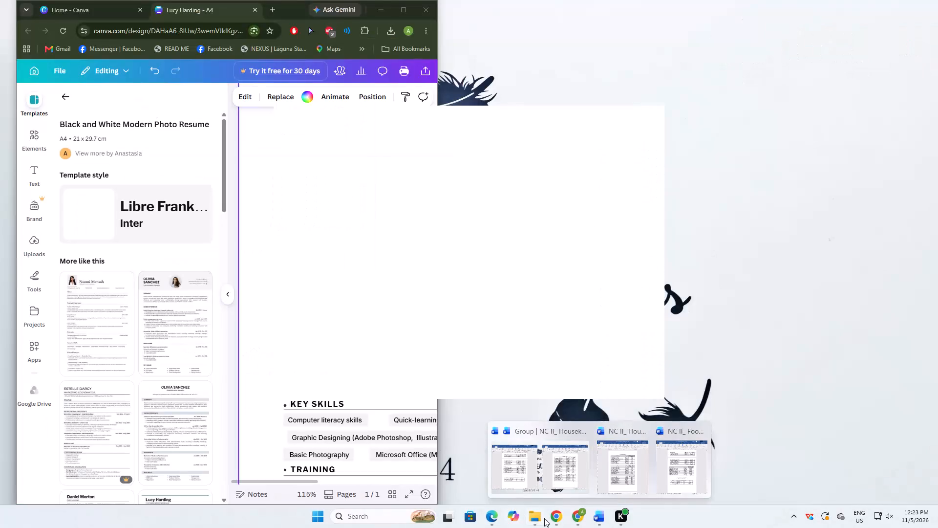
# Bring up the existing resume PDF in Microsoft Edge beside the Canva design window.
pyautogui.click(478, 527)
pyautogui.click(494, 523)
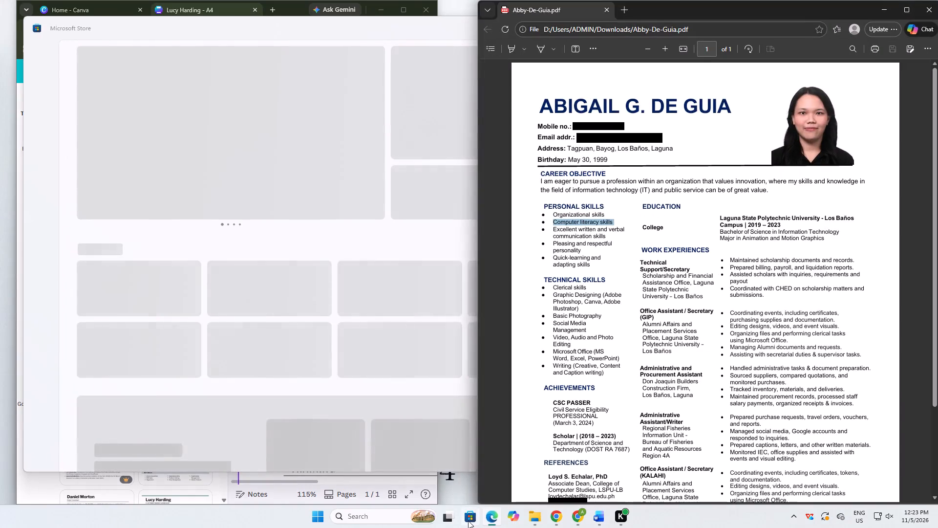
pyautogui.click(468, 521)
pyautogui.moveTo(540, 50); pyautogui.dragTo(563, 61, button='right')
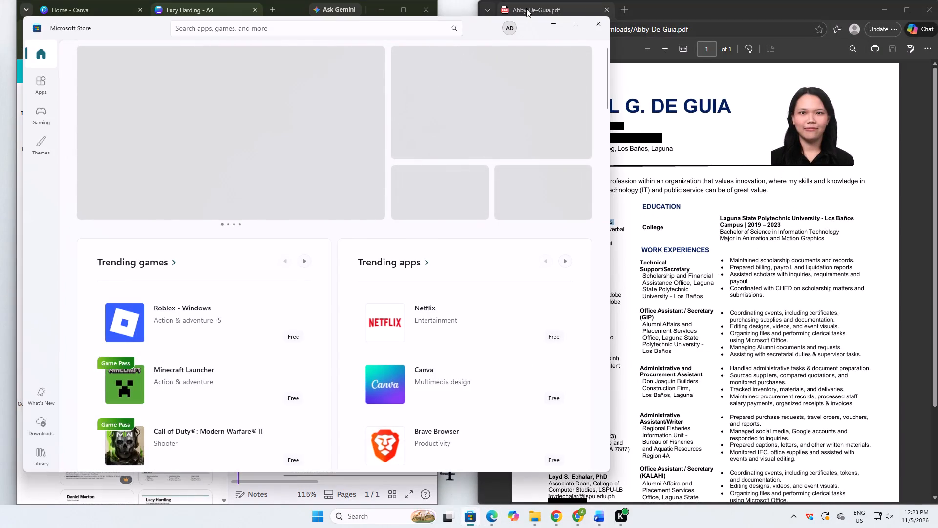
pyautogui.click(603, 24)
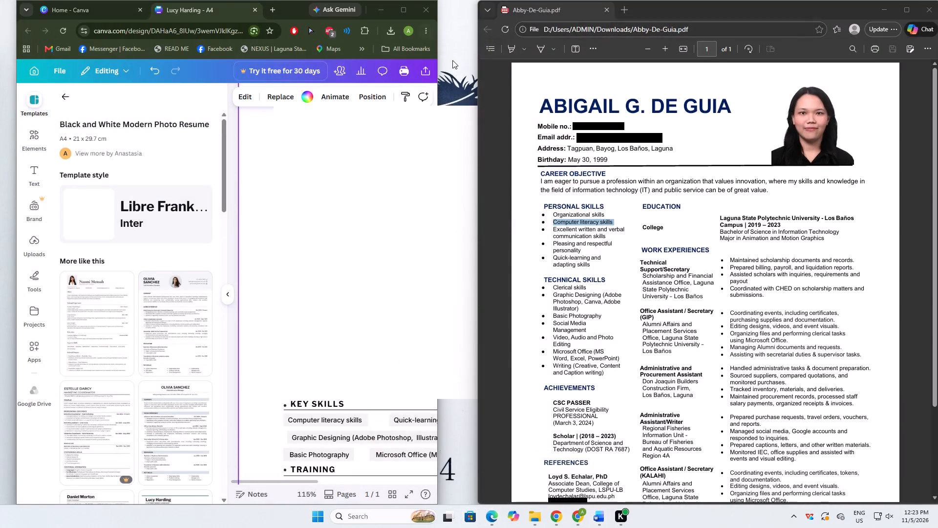
# Collapse the templates side panel in Canva and widen its window up to the edge of the resume PDF window.
pyautogui.click(452, 60)
pyautogui.click(295, 8)
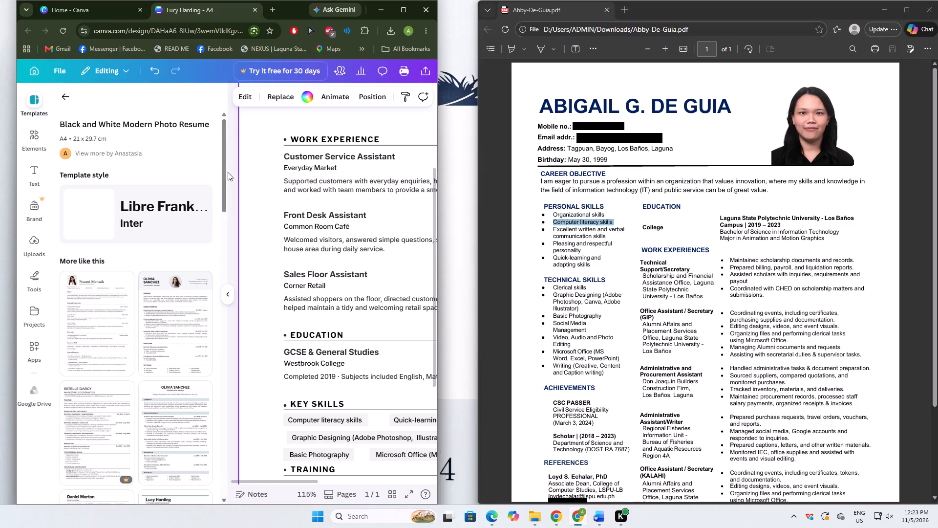
pyautogui.click(74, 98)
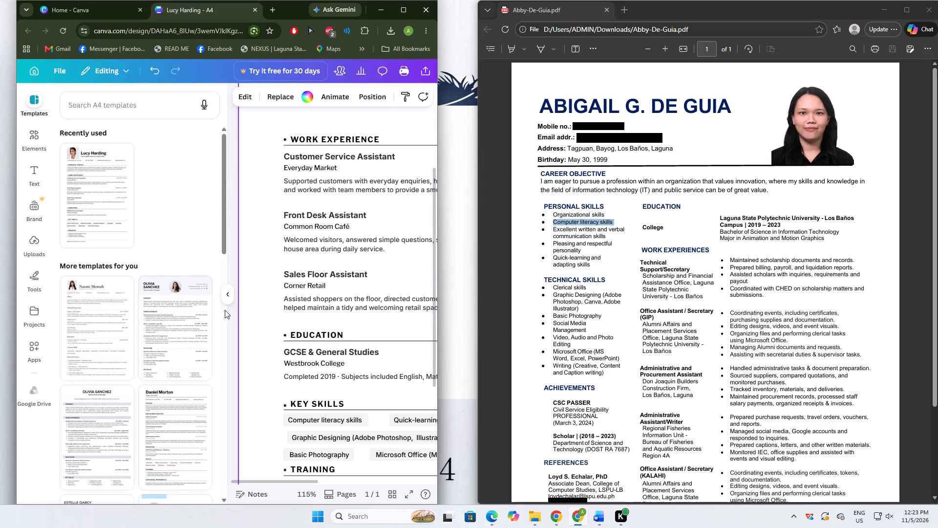
pyautogui.click(224, 298)
pyautogui.keyDown('ctrl'); pyautogui.scroll(-1, 336, 319); pyautogui.keyUp('ctrl')
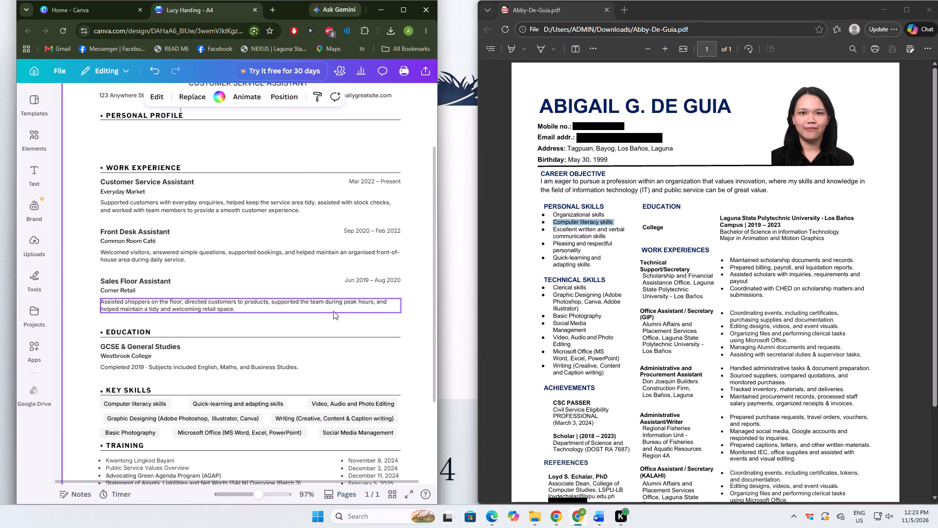
pyautogui.moveTo(439, 297); pyautogui.dragTo(472, 293)
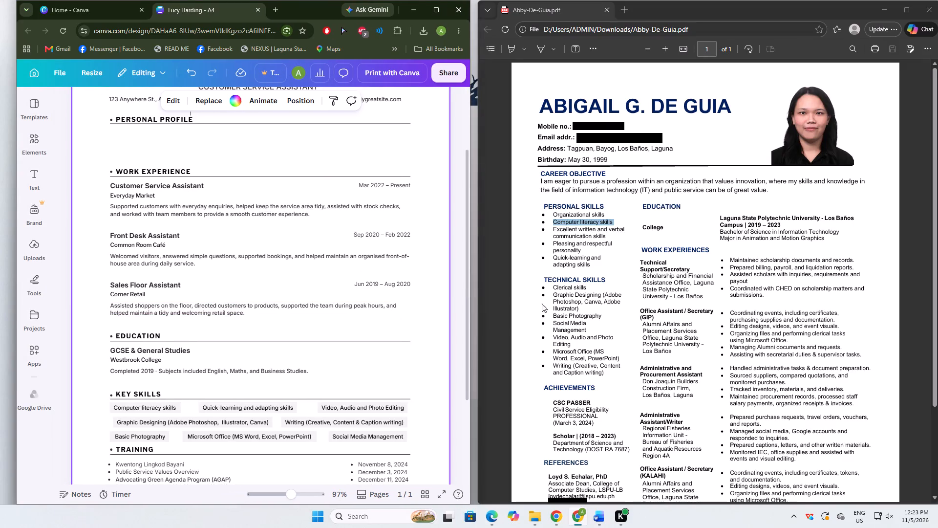
# Replace the first job title, "Customer Service Assistant", with "Technical Support/Secretary" copied from the resume PDF.
pyautogui.keyDown('ctrl'); pyautogui.scroll(-1, 268, 293); pyautogui.keyUp('ctrl')
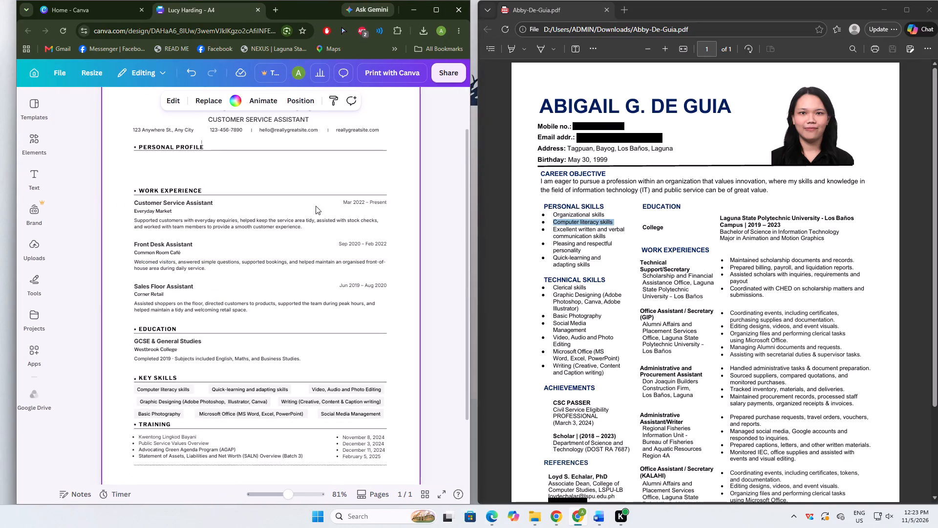
pyautogui.moveTo(638, 261); pyautogui.dragTo(685, 270)
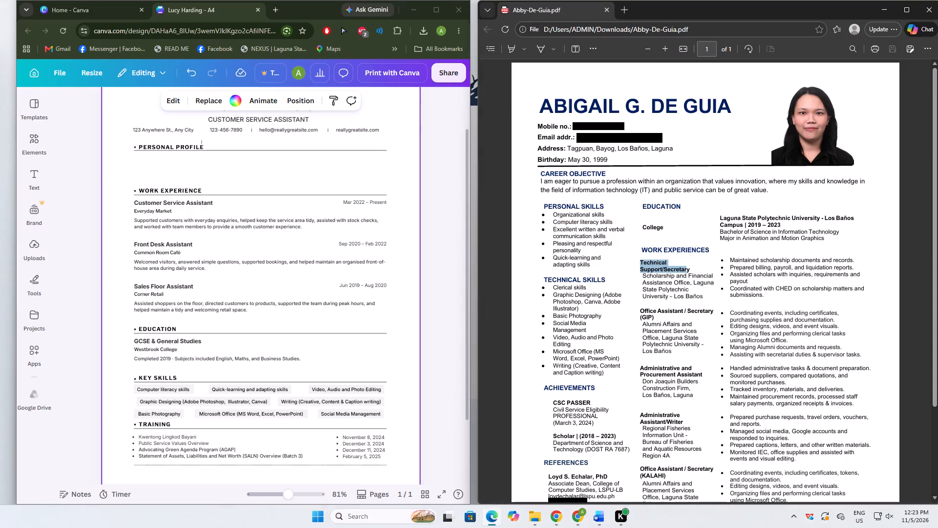
pyautogui.moveTo(685, 270); pyautogui.dragTo(690, 270)
pyautogui.hotkey('ctrl', 'c')
pyautogui.doubleClick(143, 206)
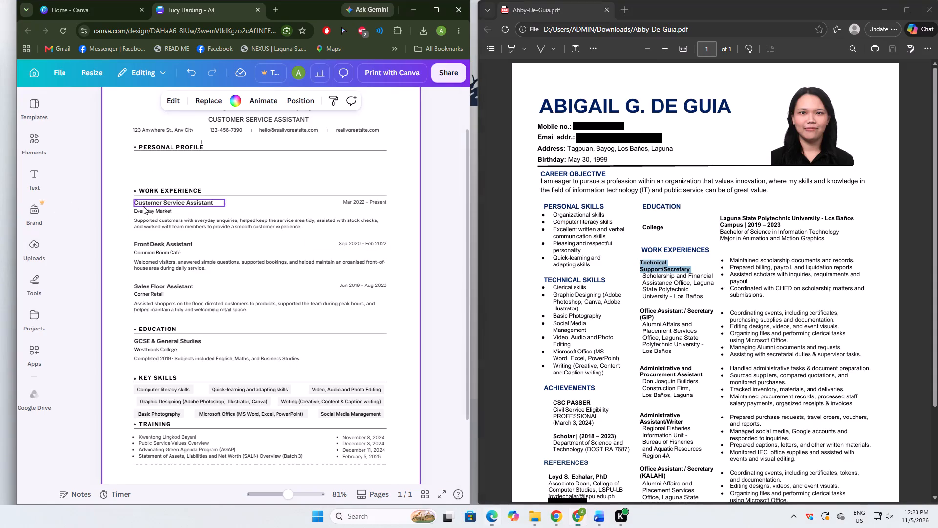
pyautogui.hotkey('ctrl', 'v')
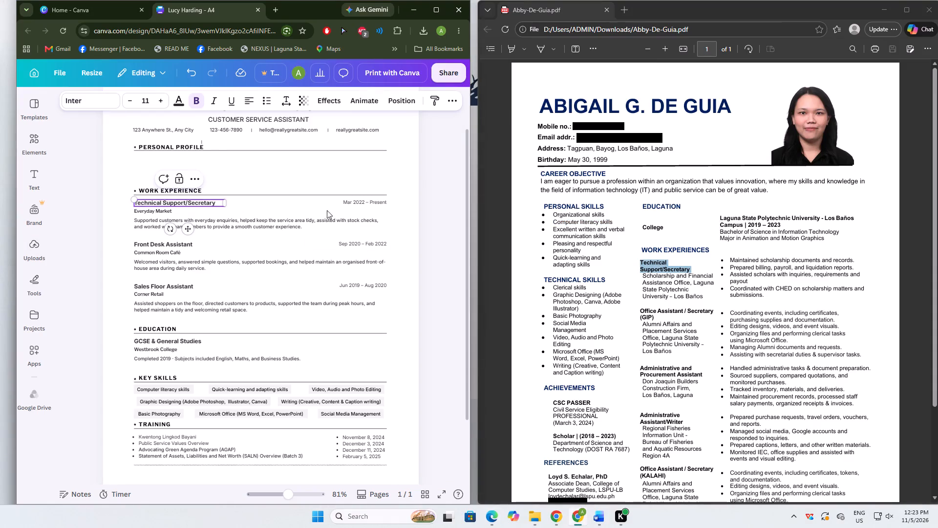
# Replace "Everyday Market" with "Scholarship and Financial Assistance Office, Laguna State Polytechnic University - Los Baños" from the PDF, widening the text box to one line.
pyautogui.click(687, 278)
pyautogui.moveTo(643, 275); pyautogui.dragTo(706, 301)
pyautogui.hotkey('ctrl', 'c')
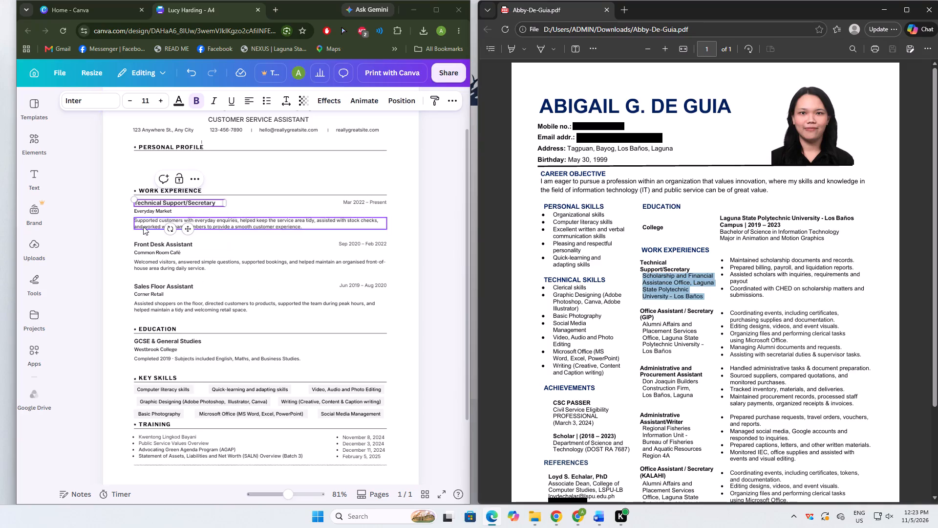
pyautogui.doubleClick(167, 211)
pyautogui.hotkey('ctrl', 'v')
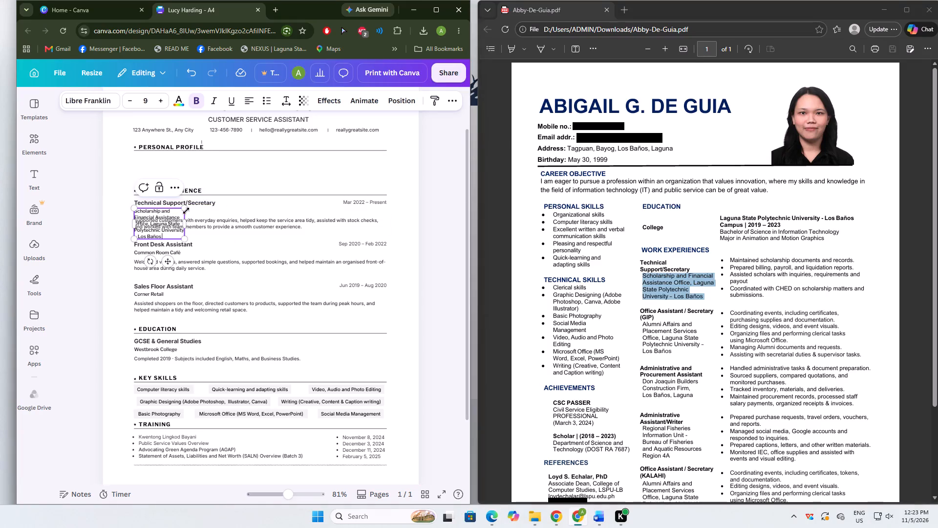
pyautogui.moveTo(186, 223); pyautogui.dragTo(309, 212)
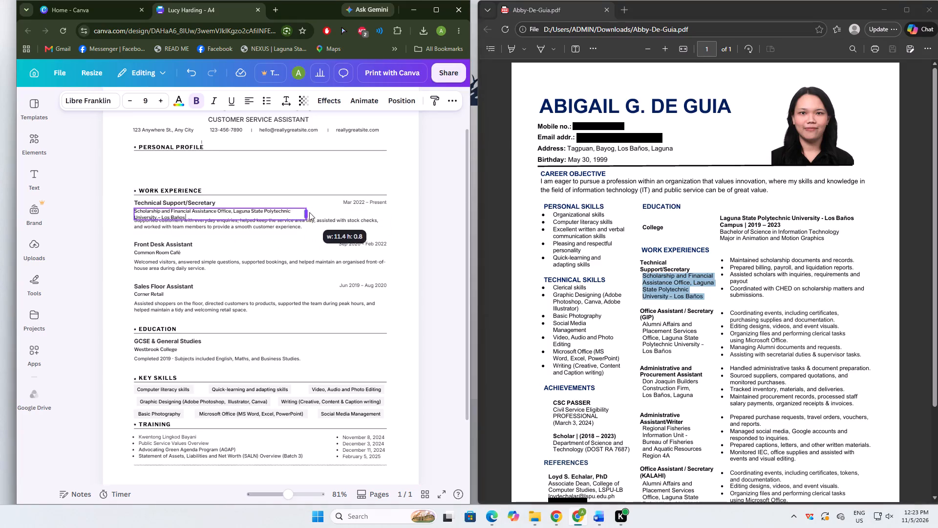
pyautogui.moveTo(309, 212); pyautogui.dragTo(348, 210)
pyautogui.click(353, 226)
pyautogui.click(307, 210)
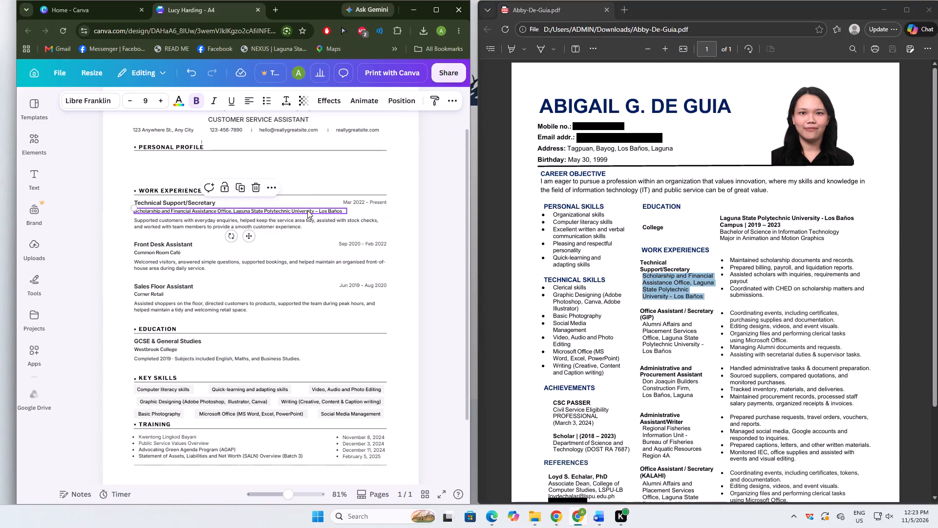
# Break the employer text into two lines before "Laguna", removing the comma after "Office", and reposition the text box slightly.
pyautogui.doubleClick(234, 210)
pyautogui.press('Left')
pyautogui.press('BackSpace')
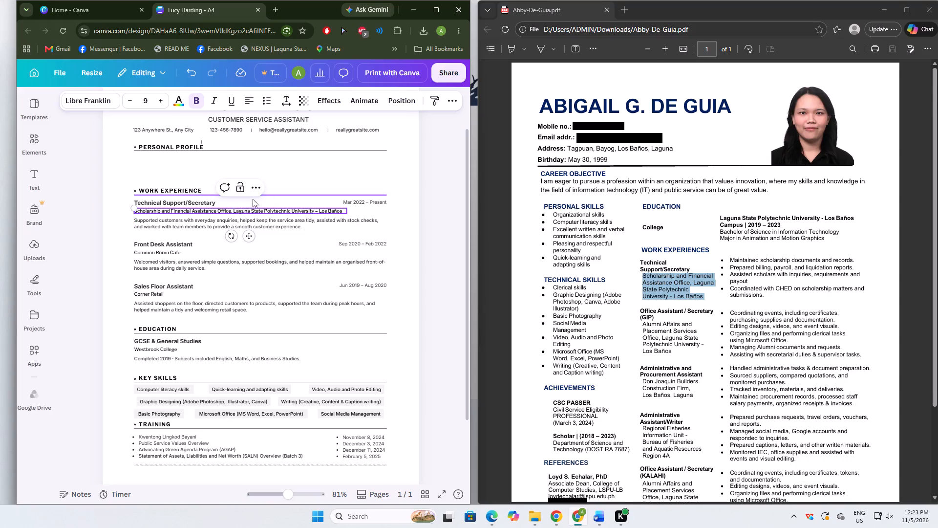
pyautogui.press('BackSpace')
pyautogui.press('\\')
pyautogui.press('BackSpace')
pyautogui.press('Return')
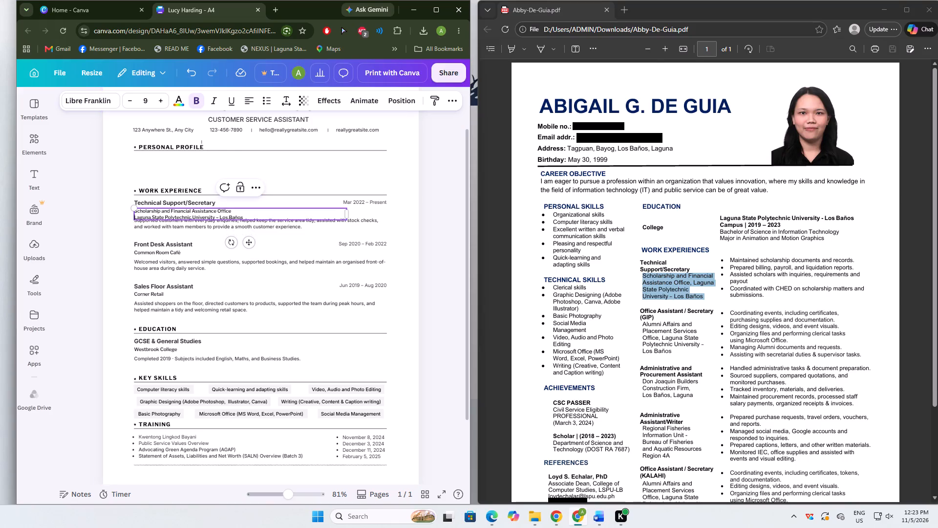
pyautogui.click(249, 245)
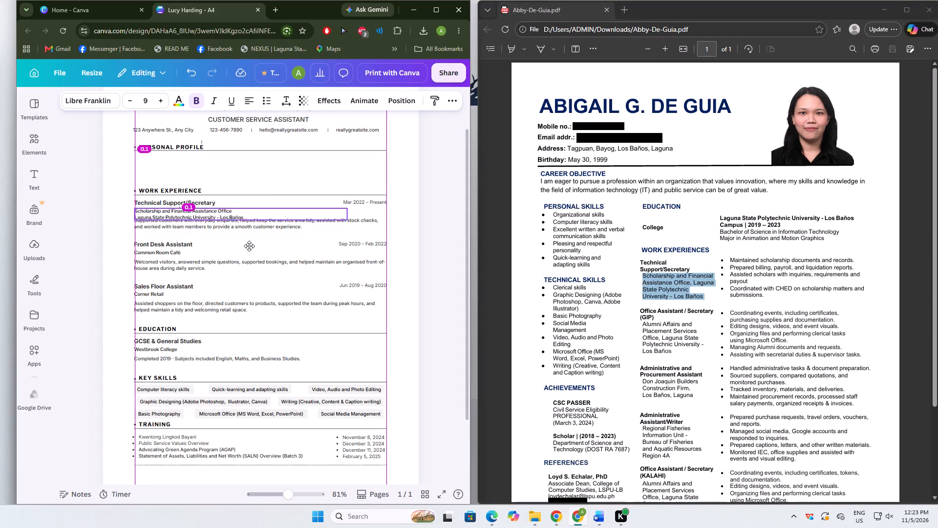
# Set the line spacing of the two-line employer text to 1.07.
pyautogui.click(288, 97)
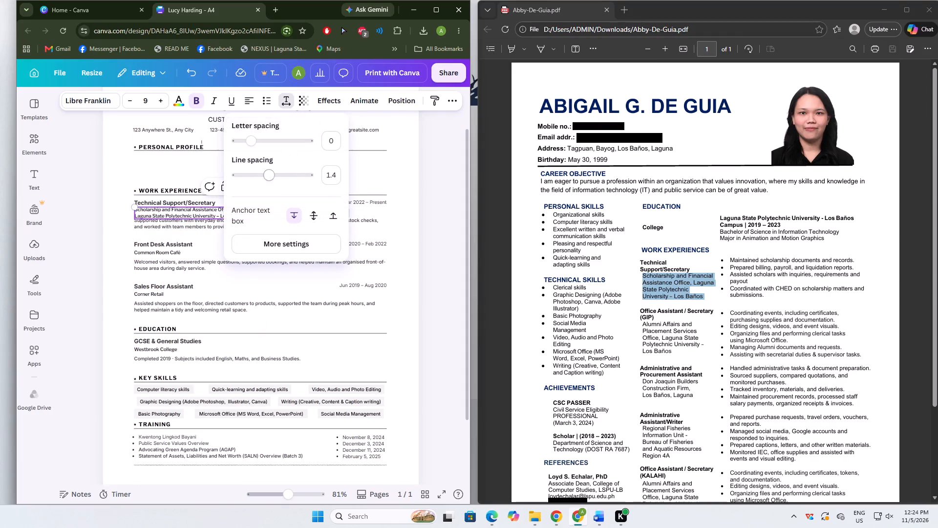
pyautogui.moveTo(272, 172); pyautogui.dragTo(256, 175)
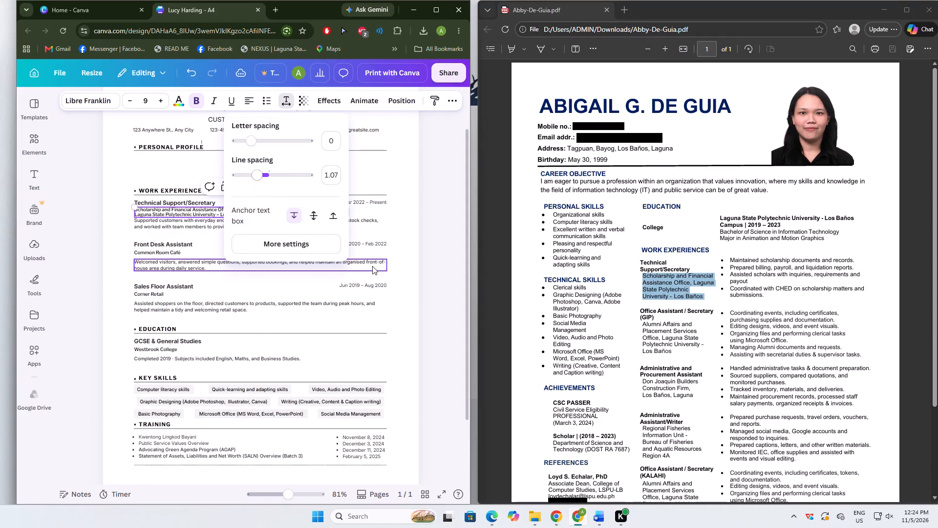
pyautogui.click(377, 267)
# Shift the first job's description slightly down, away from the employer text.
pyautogui.doubleClick(247, 224)
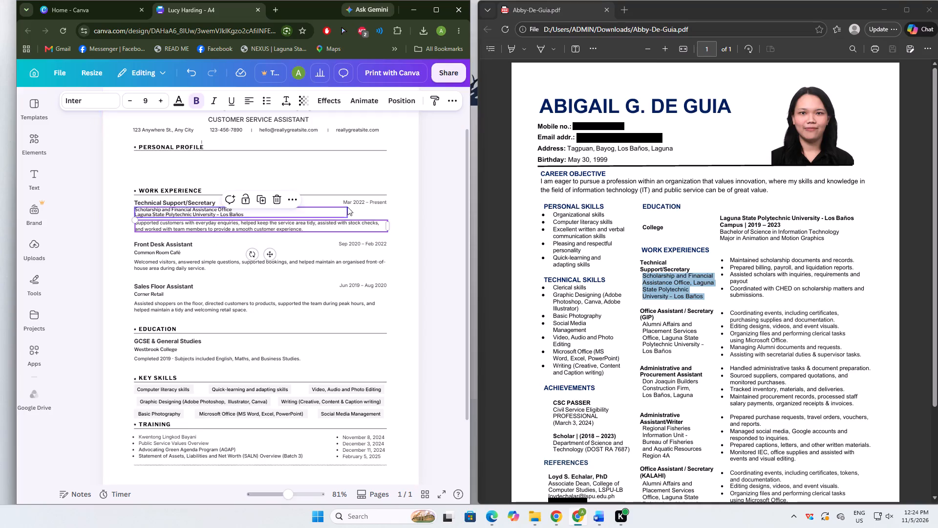
pyautogui.click(355, 203)
pyautogui.click(759, 266)
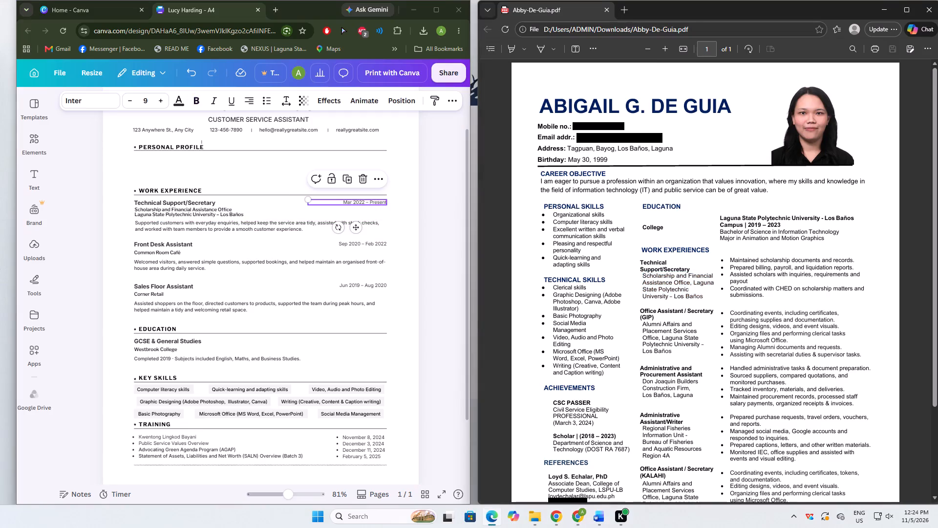
pyautogui.moveTo(729, 259); pyautogui.dragTo(758, 289)
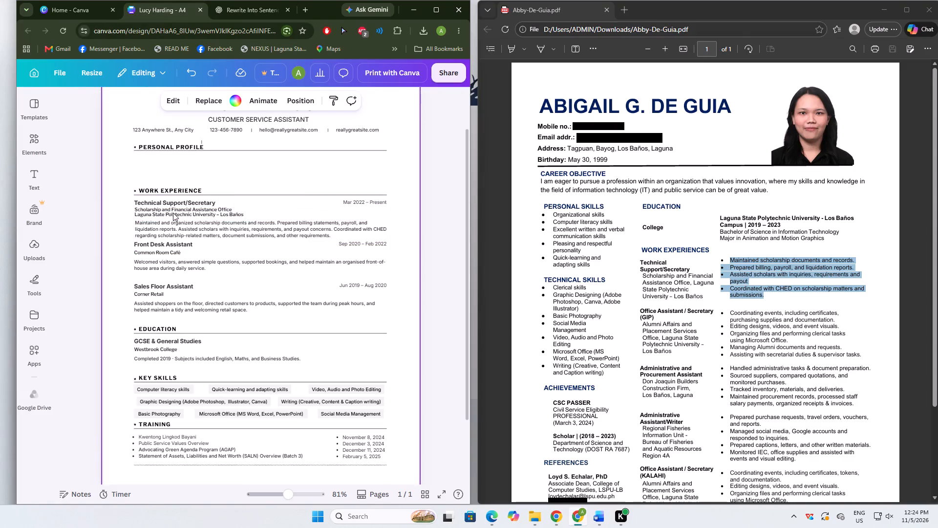
pyautogui.click(125, 200)
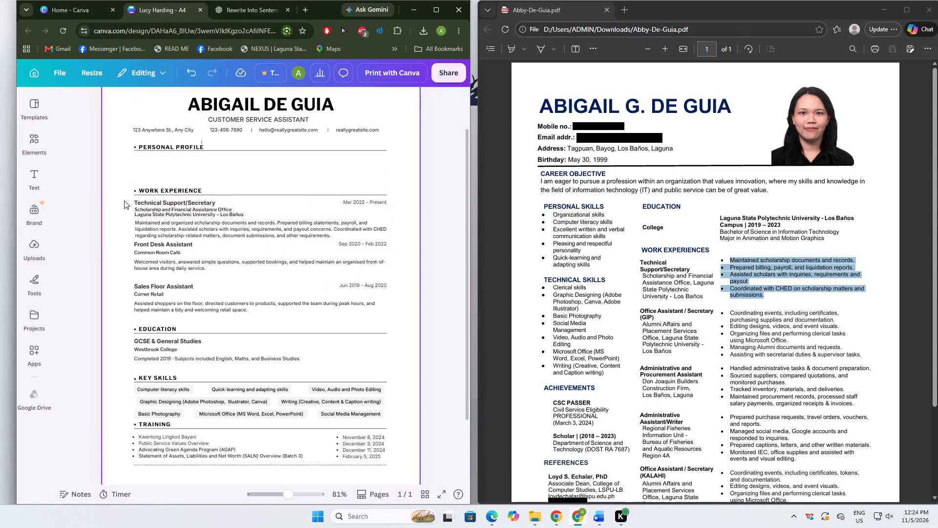
pyautogui.moveTo(125, 200); pyautogui.dragTo(149, 232)
pyautogui.click(152, 231)
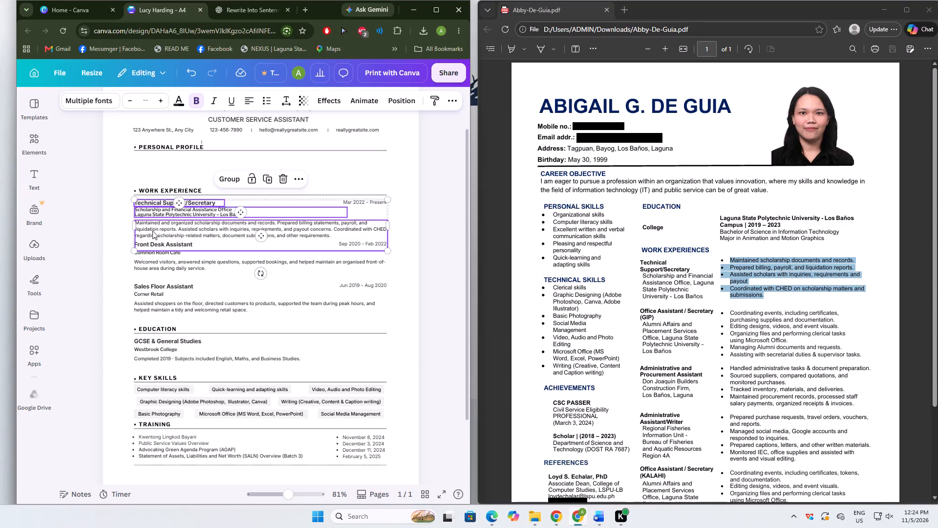
pyautogui.keyDown('ctrl'); pyautogui.scroll(2, 183, 241); pyautogui.keyUp('ctrl')
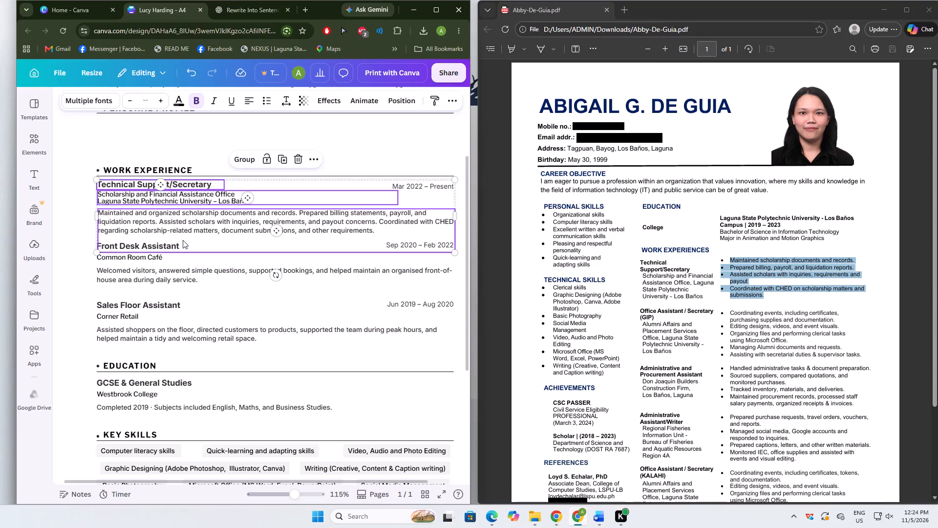
pyautogui.click(180, 225)
pyautogui.click(78, 219)
pyautogui.click(131, 201)
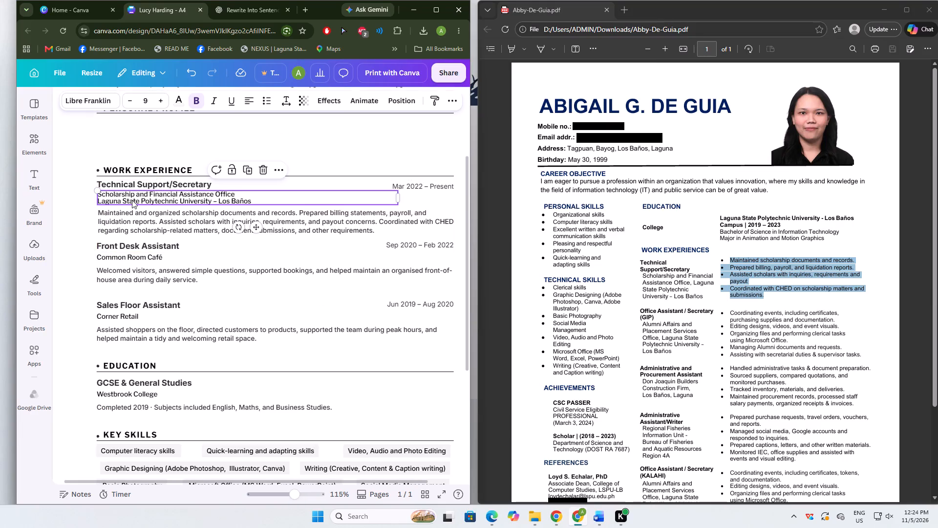
pyautogui.click(132, 200)
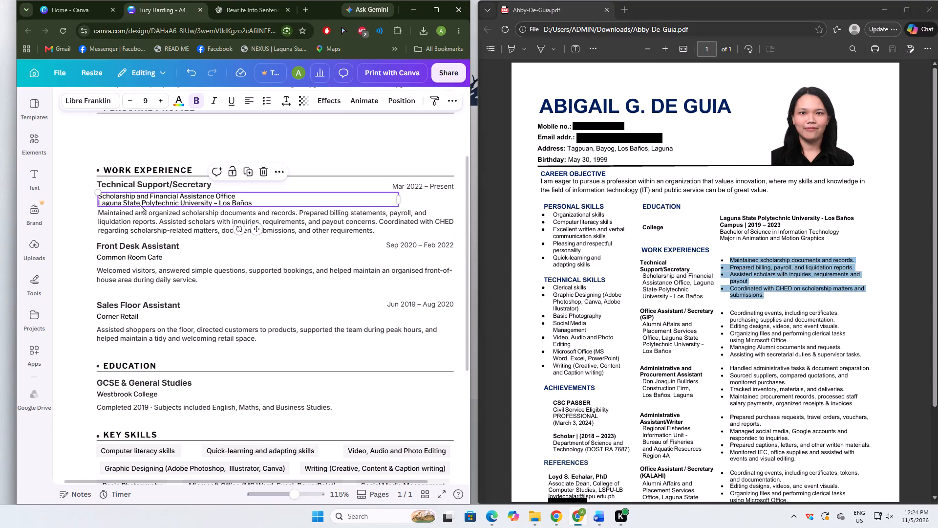
pyautogui.click(263, 286)
# Change the start year in the Technical Support/Secretary job's dates to 2026.
pyautogui.doubleClick(419, 184)
pyautogui.click(423, 186)
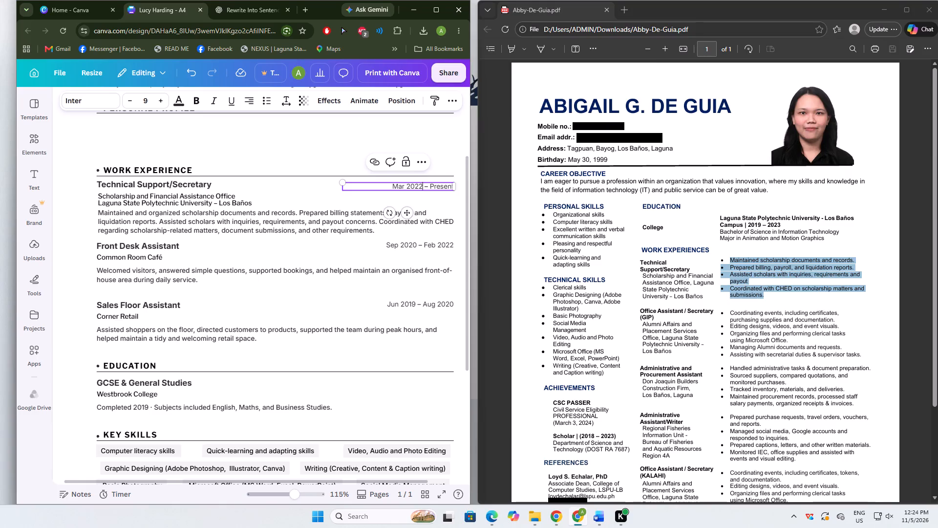
pyautogui.click(423, 186)
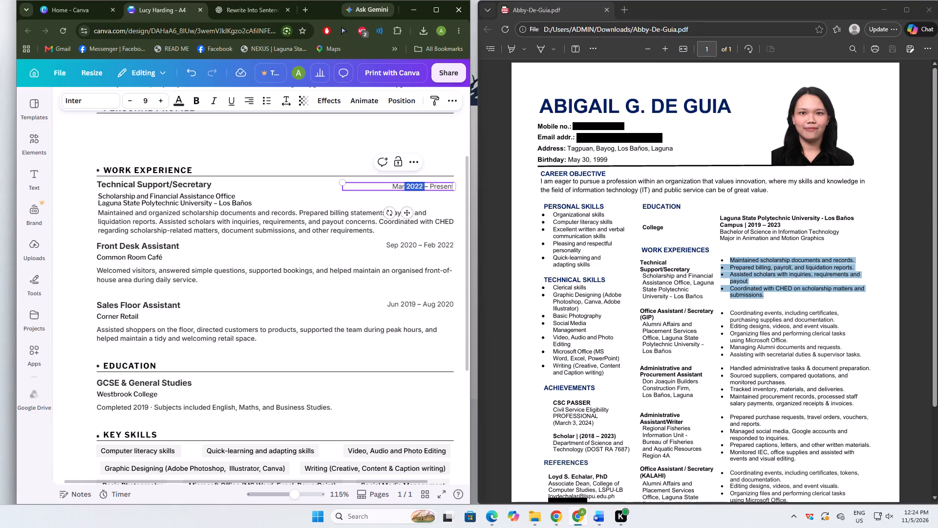
pyautogui.click(420, 188)
pyautogui.click(422, 188)
pyautogui.press('BackSpace')
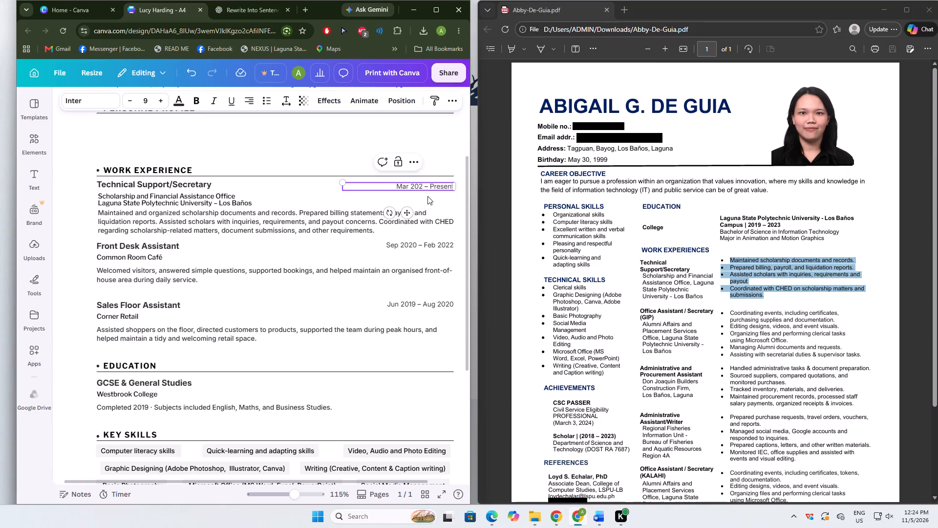
pyautogui.press('6')
pyautogui.click(407, 266)
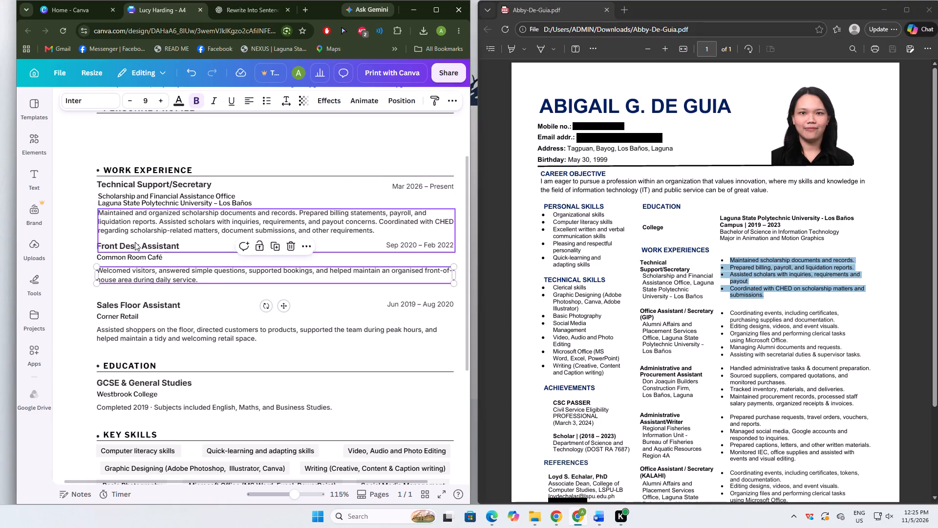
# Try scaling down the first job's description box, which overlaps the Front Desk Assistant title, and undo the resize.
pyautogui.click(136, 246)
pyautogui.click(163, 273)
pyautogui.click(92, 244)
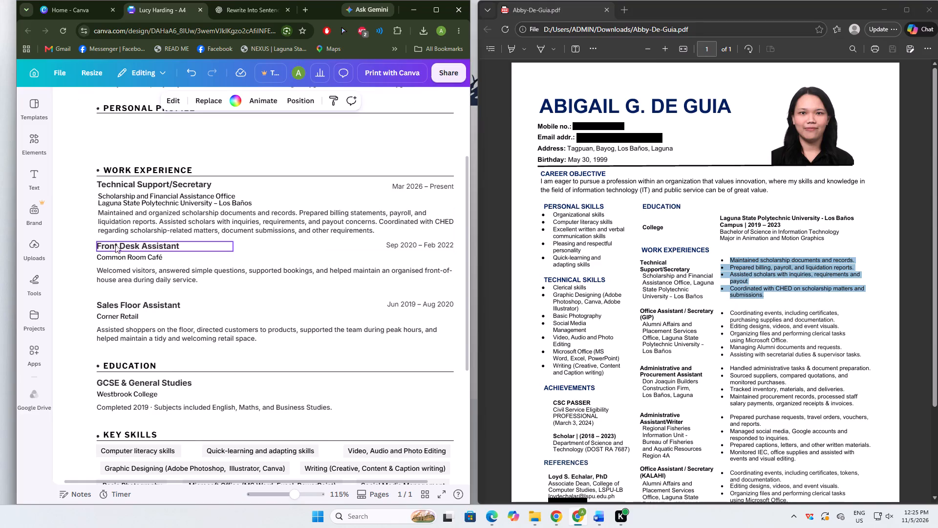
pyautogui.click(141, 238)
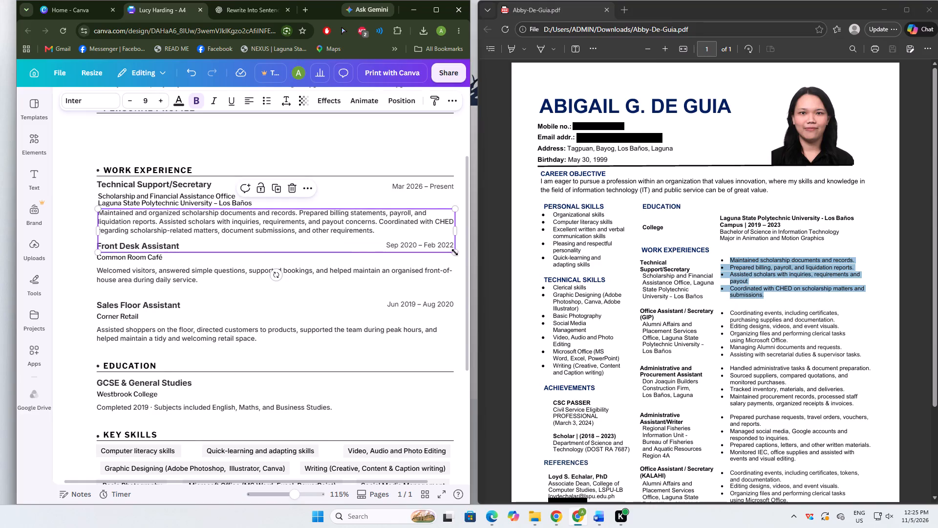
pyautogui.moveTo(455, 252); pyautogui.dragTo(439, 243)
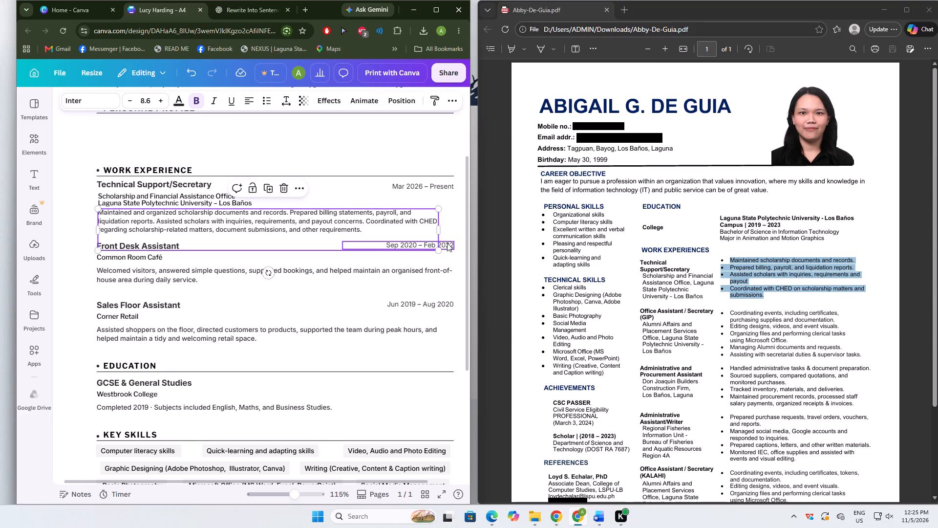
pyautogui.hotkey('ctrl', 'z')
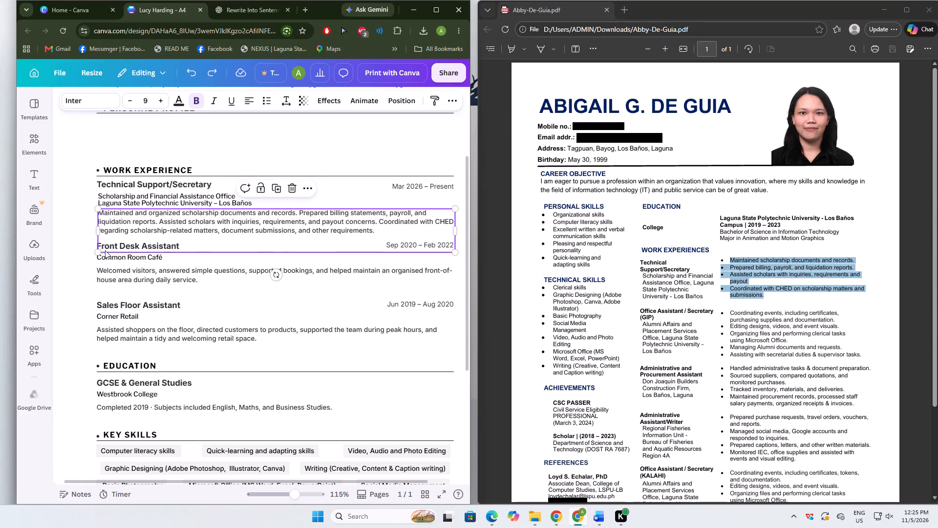
# Send the first job's description box backward, behind the overlapping Front Desk Assistant title.
pyautogui.click(168, 259)
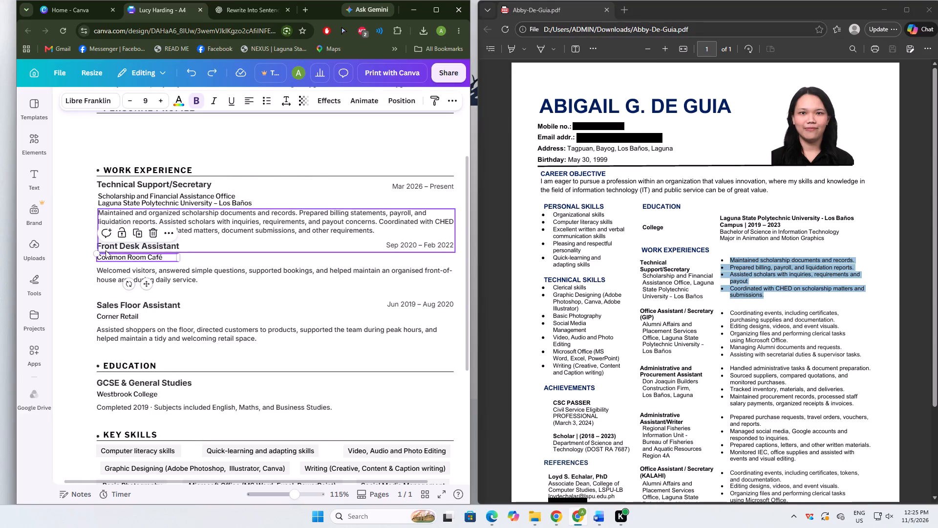
pyautogui.click(127, 247)
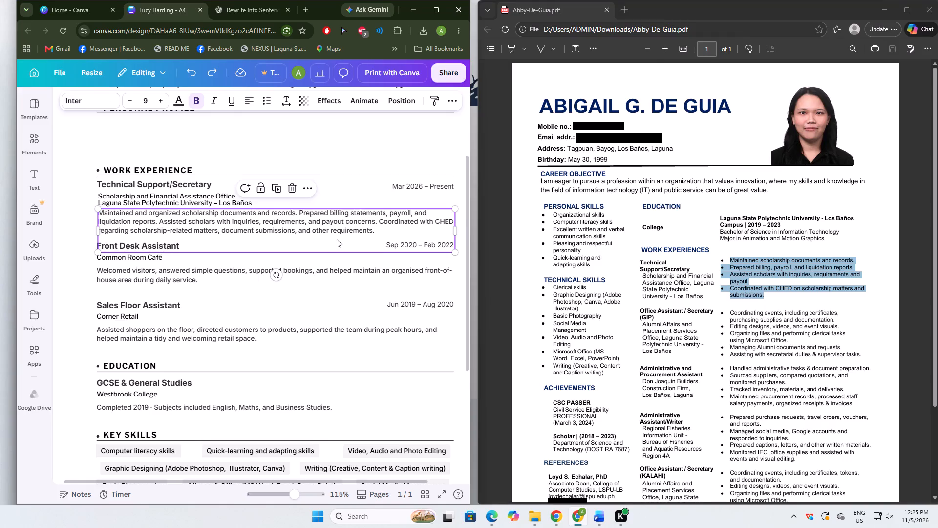
pyautogui.hotkey('ctrl', '[')
# Replace the "Front Desk Assistant" title with "Office Assistant / Secretary" copied from the resume PDF.
pyautogui.click(156, 245)
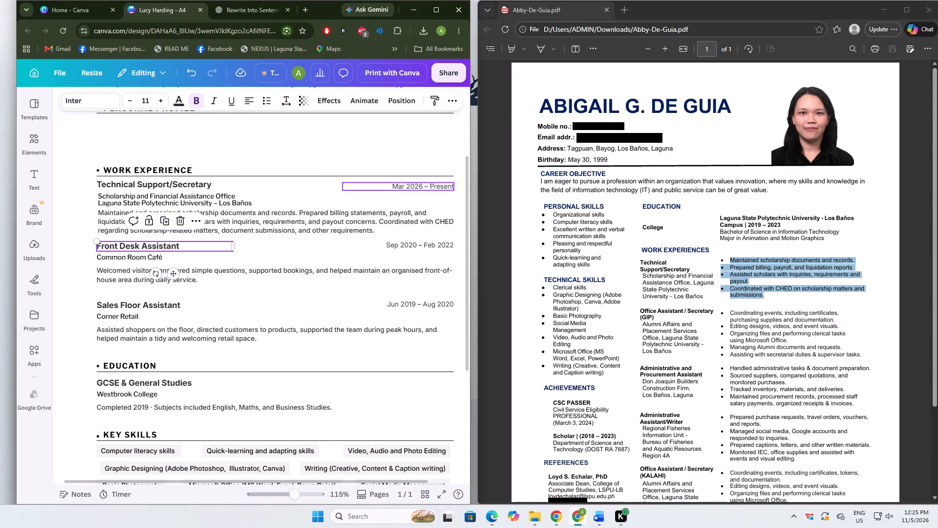
pyautogui.moveTo(713, 310); pyautogui.dragTo(640, 309)
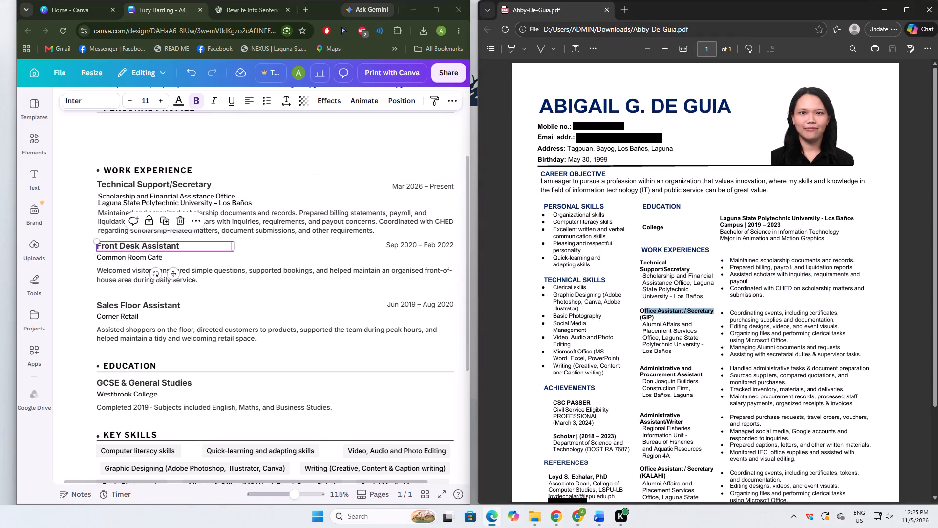
pyautogui.moveTo(640, 309); pyautogui.dragTo(642, 311)
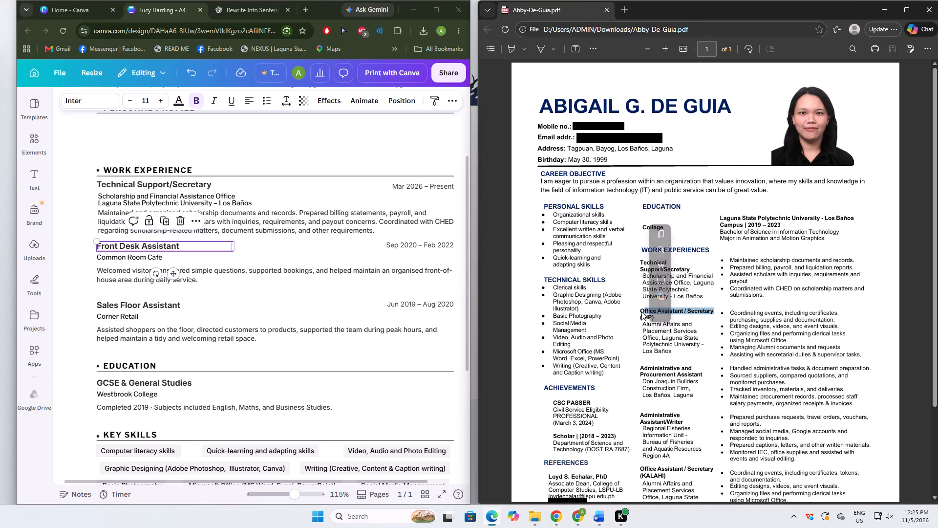
pyautogui.click(640, 311)
pyautogui.moveTo(640, 310); pyautogui.dragTo(672, 310)
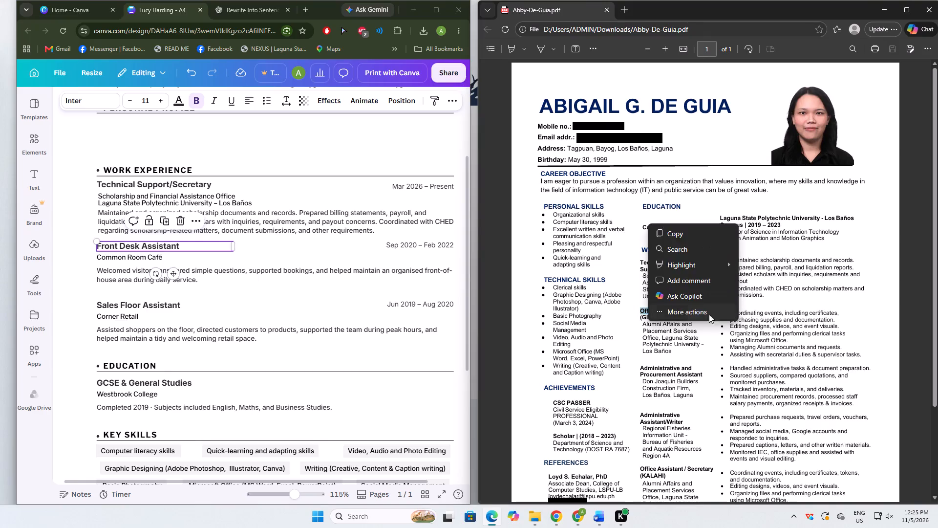
pyautogui.click(722, 327)
pyautogui.moveTo(640, 310); pyautogui.dragTo(640, 309)
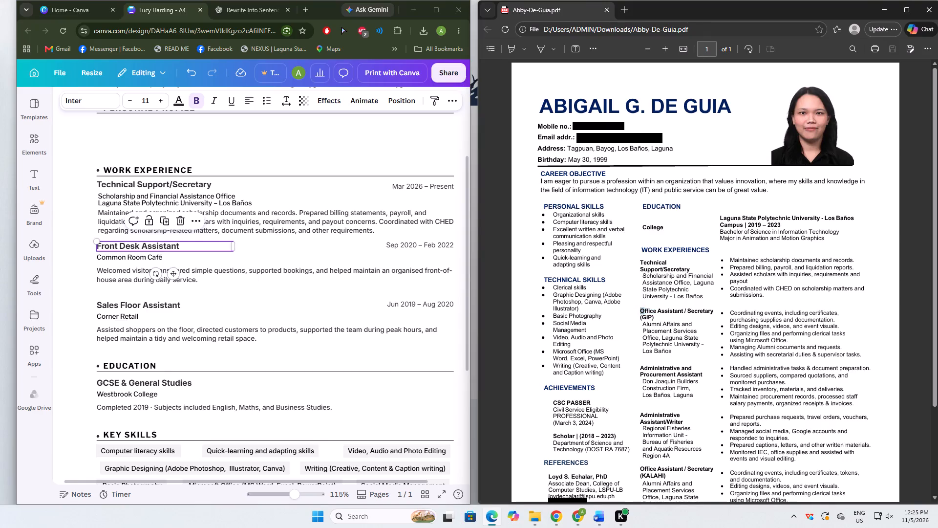
pyautogui.moveTo(640, 309); pyautogui.dragTo(712, 311)
pyautogui.hotkey('ctrl', 'c')
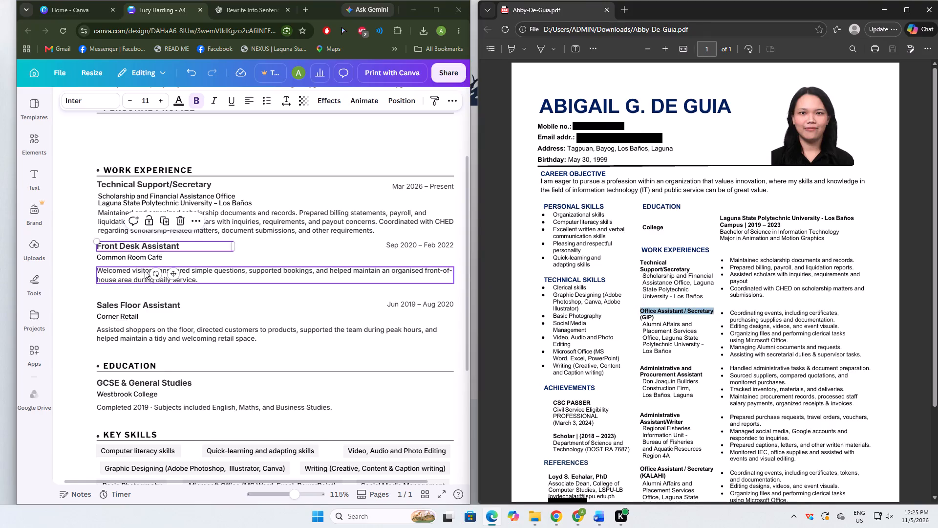
pyautogui.doubleClick(177, 249)
pyautogui.hotkey('ctrl', 'v')
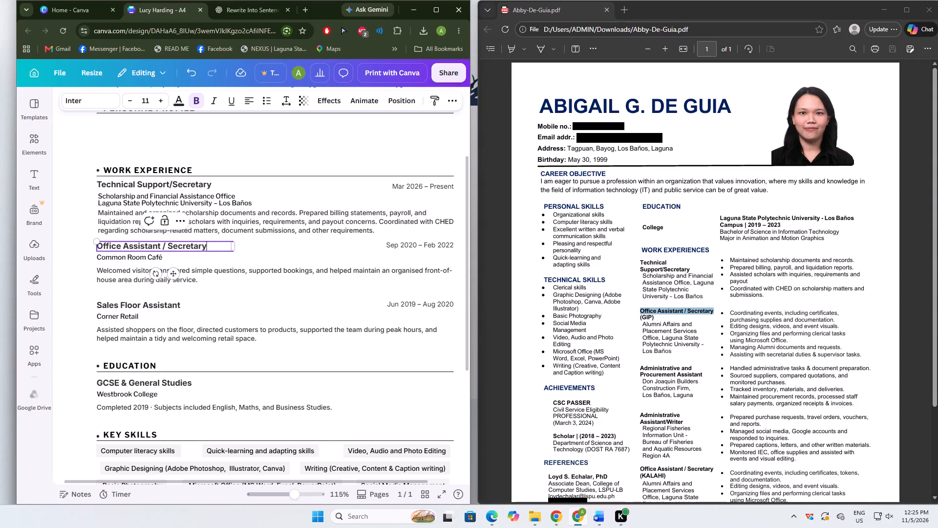
# Replace "Common Room Café" with the Alumni Affairs and Placement Services Office, Laguna State Polytechnic University - Los Baños employer text from the PDF.
pyautogui.doubleClick(673, 344)
pyautogui.click(672, 352)
pyautogui.moveTo(674, 351); pyautogui.dragTo(646, 333)
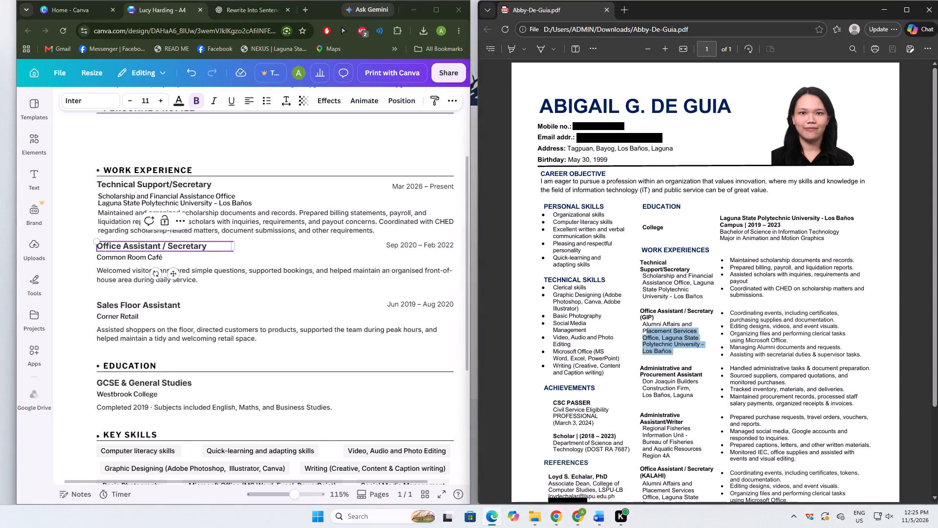
pyautogui.moveTo(646, 333); pyautogui.dragTo(642, 326)
pyautogui.click(642, 325)
pyautogui.moveTo(642, 325); pyautogui.dragTo(659, 337)
pyautogui.moveTo(659, 337); pyautogui.dragTo(656, 335)
pyautogui.click(643, 323)
pyautogui.moveTo(641, 323); pyautogui.dragTo(643, 325)
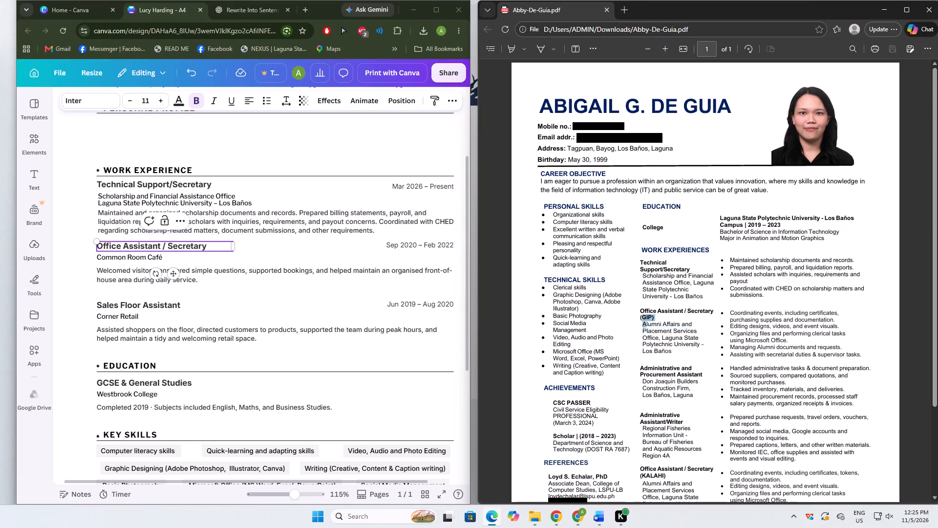
pyautogui.moveTo(643, 325); pyautogui.dragTo(665, 344)
pyautogui.click(669, 348)
pyautogui.moveTo(673, 352); pyautogui.dragTo(642, 325)
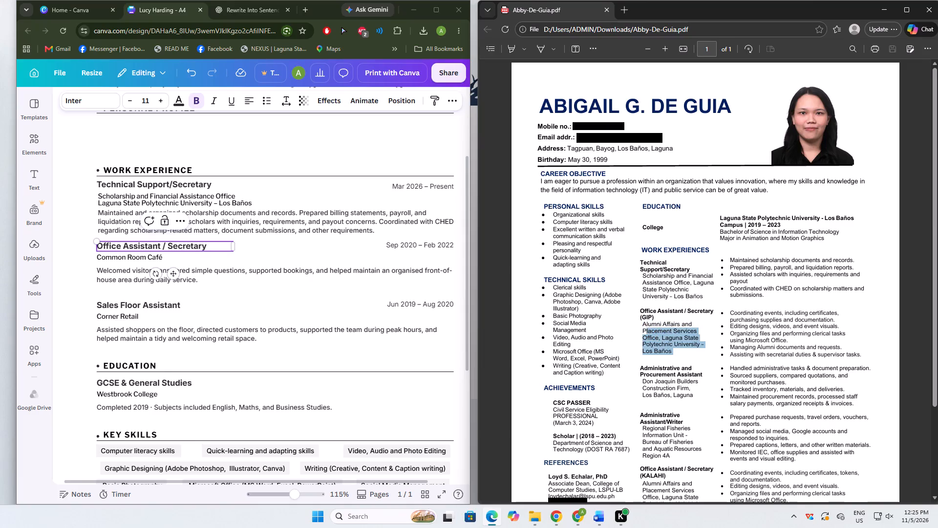
pyautogui.moveTo(642, 325); pyautogui.dragTo(641, 324)
pyautogui.moveTo(641, 324); pyautogui.dragTo(640, 324)
pyautogui.hotkey('ctrl', 'c')
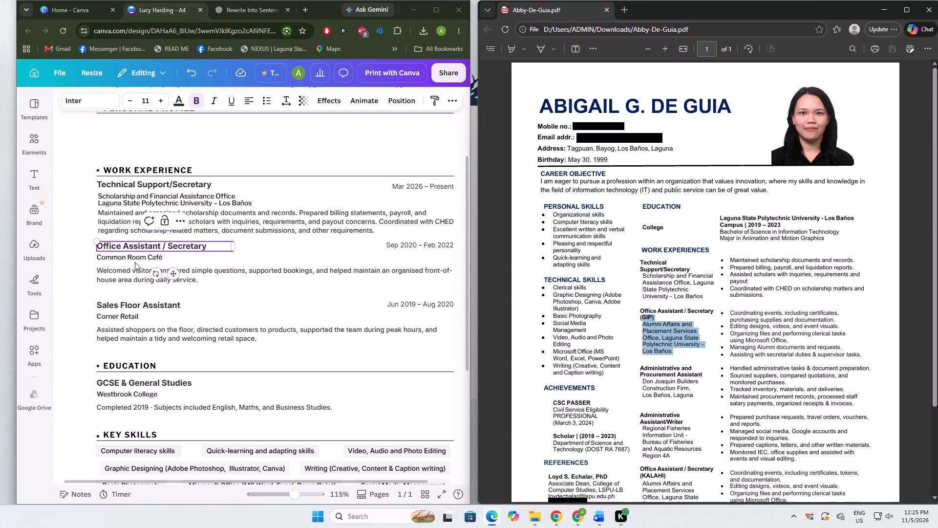
pyautogui.tripleClick(135, 262)
pyautogui.hotkey('ctrl', 'v')
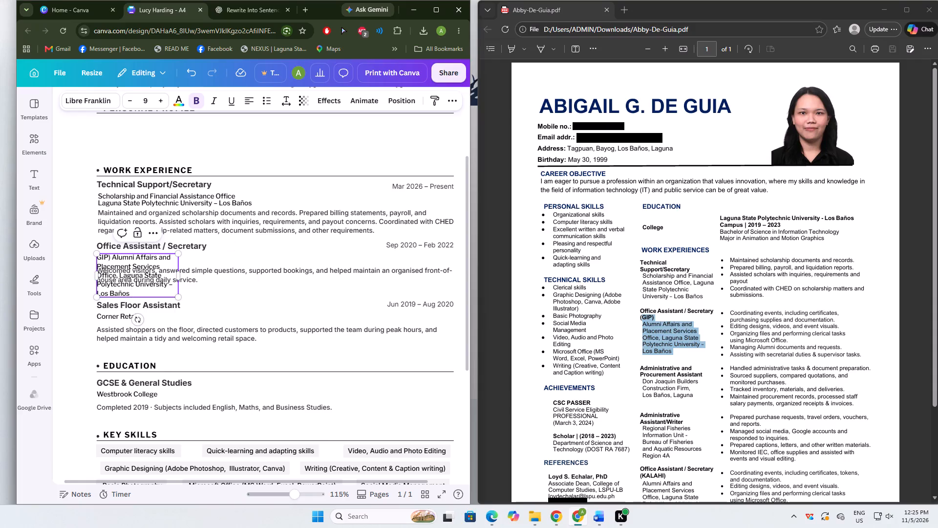
# Delete the stray "GIP)" from the start of the second job's employer text.
pyautogui.moveTo(112, 256); pyautogui.dragTo(85, 257)
pyautogui.click(106, 257)
pyautogui.moveTo(112, 257); pyautogui.dragTo(99, 256)
pyautogui.press('BackSpace')
pyautogui.press('BackSpace')
# Widen the second job's employer text box until the text fits on one line.
pyautogui.moveTo(180, 276); pyautogui.dragTo(401, 256)
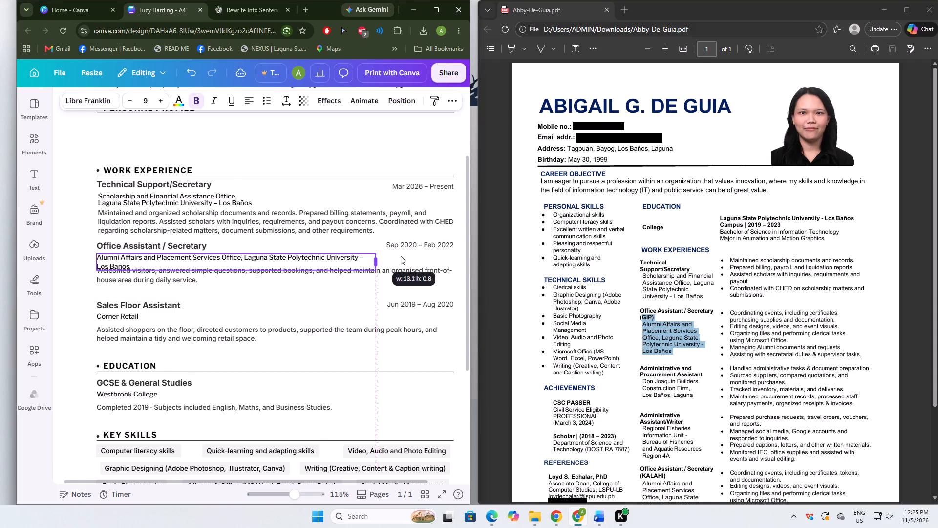
pyautogui.moveTo(401, 256); pyautogui.dragTo(402, 256)
# Append "(GIP)" to the "Office Assistant / Secretary" job title.
pyautogui.click(201, 251)
pyautogui.doubleClick(212, 246)
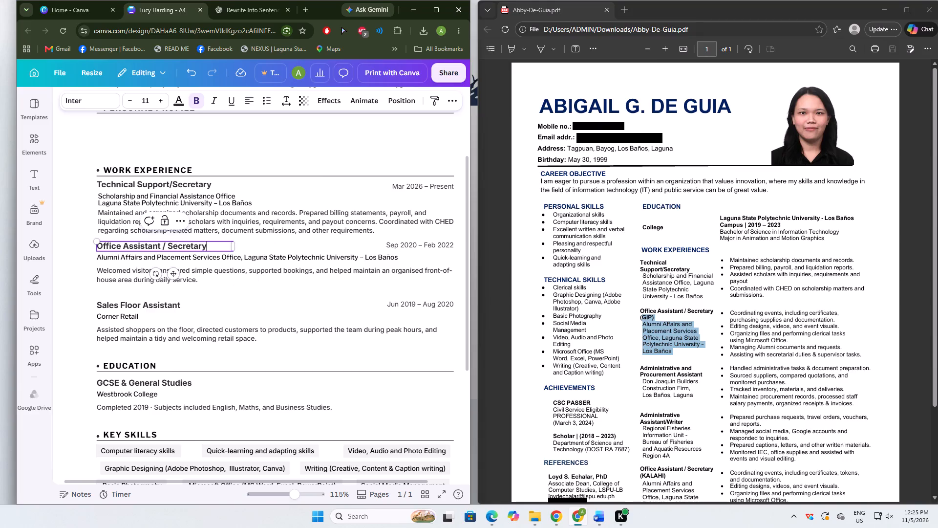
pyautogui.press('space')
pyautogui.write('(GIP)')
pyautogui.click(331, 288)
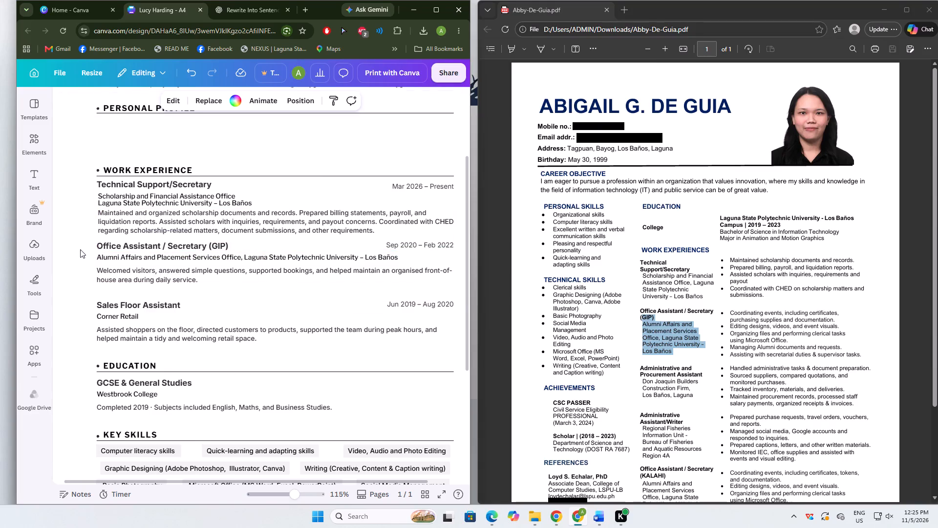
# Shift the Office Assistant / Secretary (GIP) entry's title, employer, date and description slightly down, away from the first job.
pyautogui.moveTo(81, 246); pyautogui.dragTo(110, 273)
pyautogui.click(93, 270)
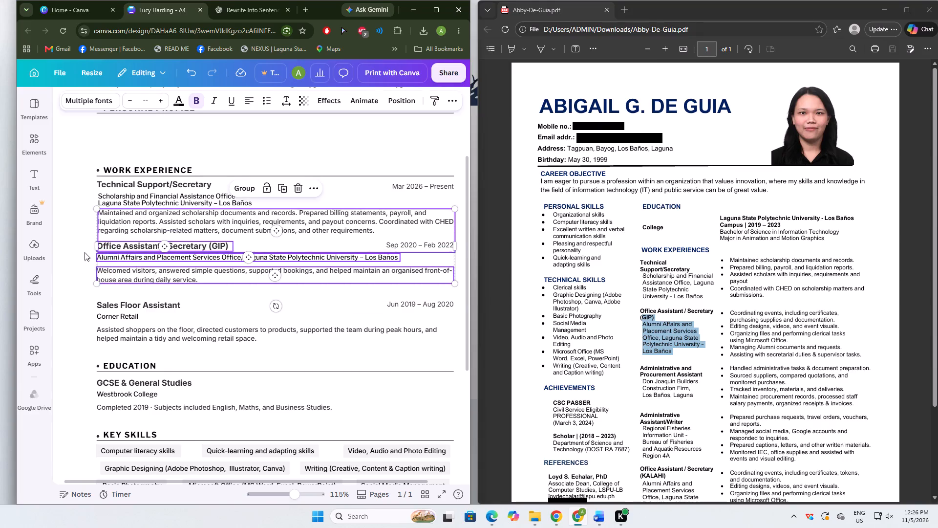
pyautogui.click(71, 251)
pyautogui.click(120, 246)
pyautogui.keyDown('shift'); pyautogui.click(128, 258); pyautogui.keyUp('shift')
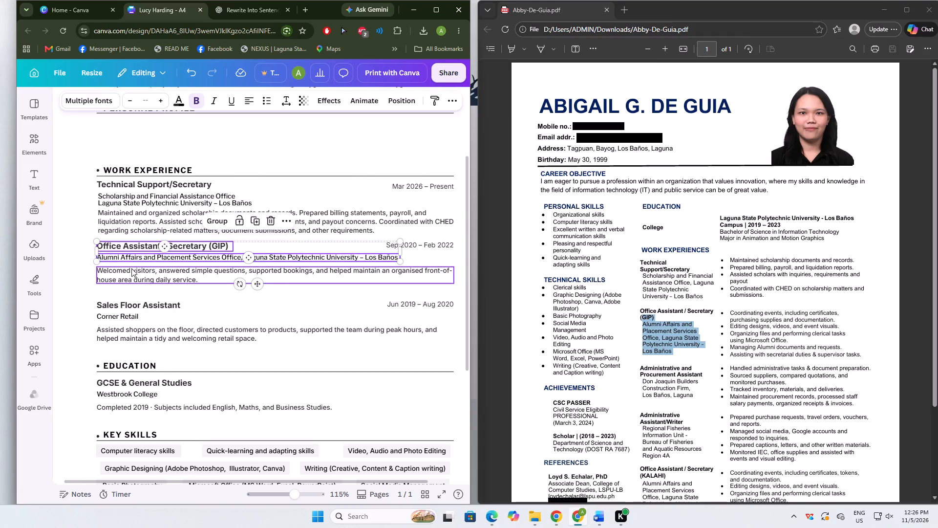
pyautogui.keyDown('shift'); pyautogui.click(131, 268); pyautogui.keyUp('shift')
pyautogui.click(136, 271)
pyautogui.keyDown('shift'); pyautogui.click(398, 242); pyautogui.keyUp('shift')
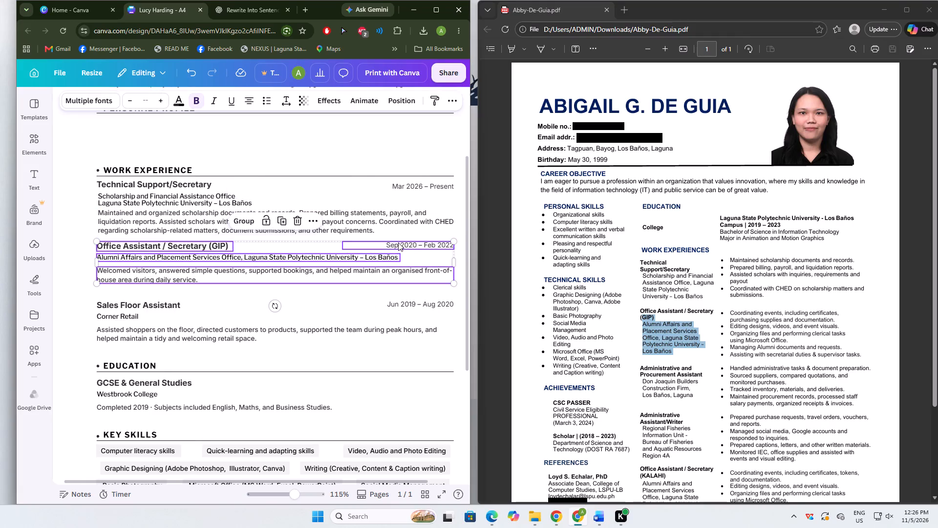
pyautogui.click(367, 276)
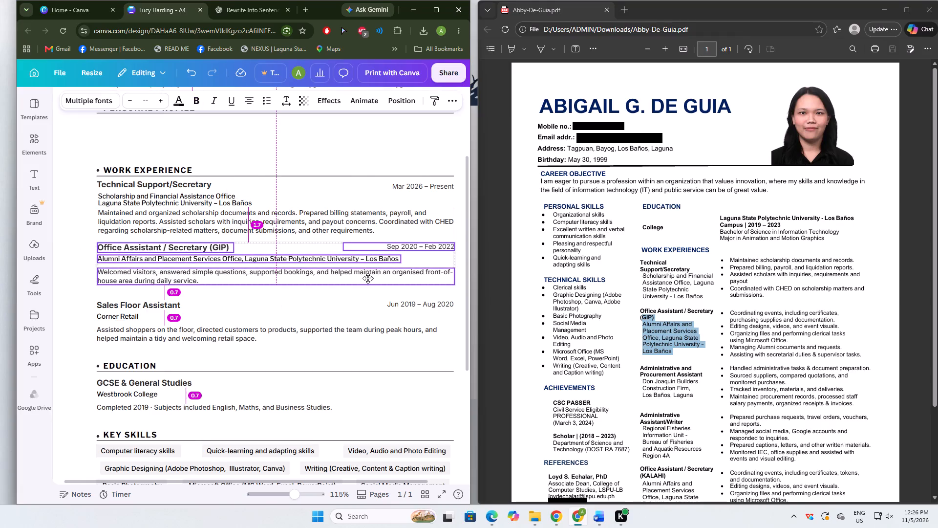
# Shift the Sales Floor Assistant entry's title, employer, date and description slightly down together.
pyautogui.click(347, 327)
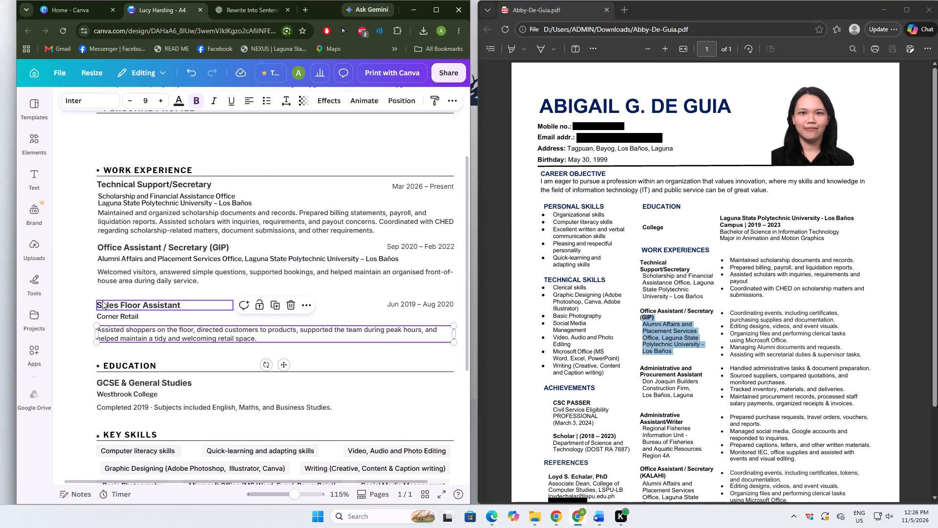
pyautogui.moveTo(85, 298); pyautogui.dragTo(411, 342)
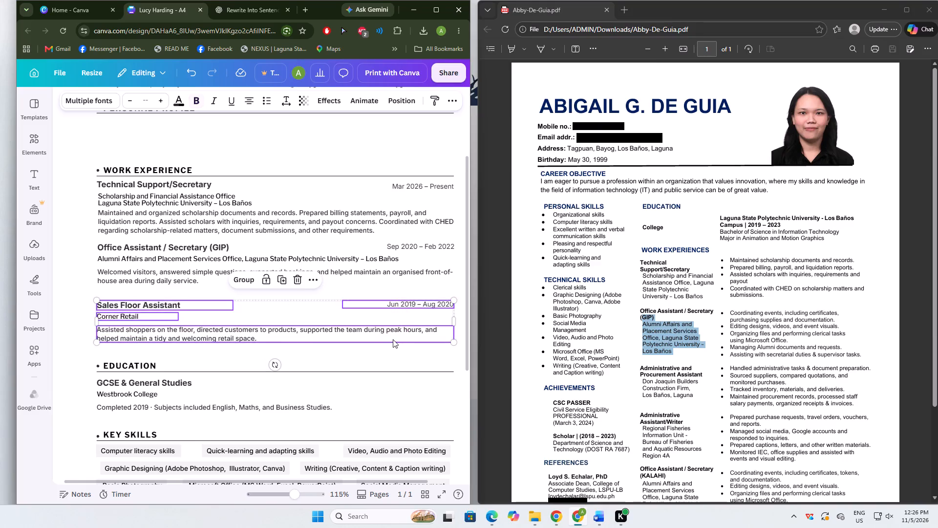
pyautogui.click(393, 339)
pyautogui.click(427, 366)
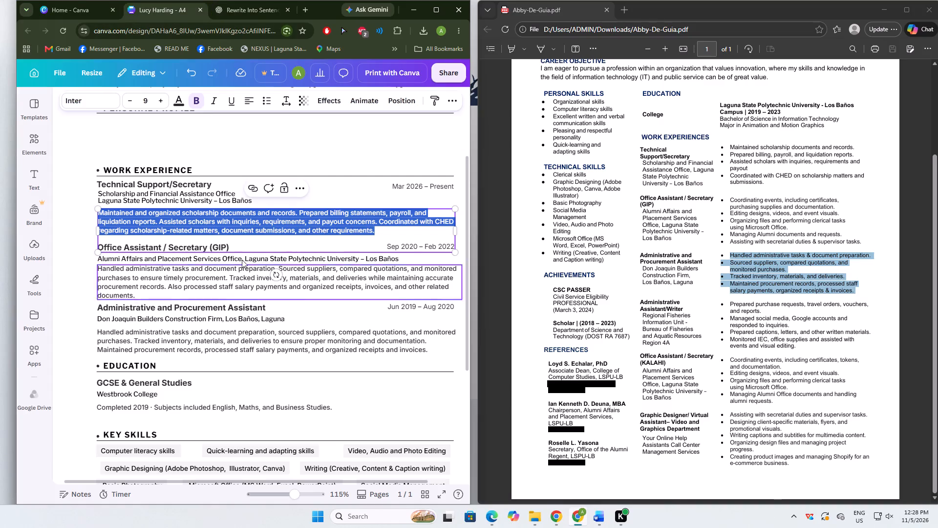
pyautogui.hotkey('ctrl', 'v')
pyautogui.click(315, 262)
# Scale the Technical Support/Secretary description down to font size 8.8, and widen its text box to the end of the section line.
pyautogui.click(346, 238)
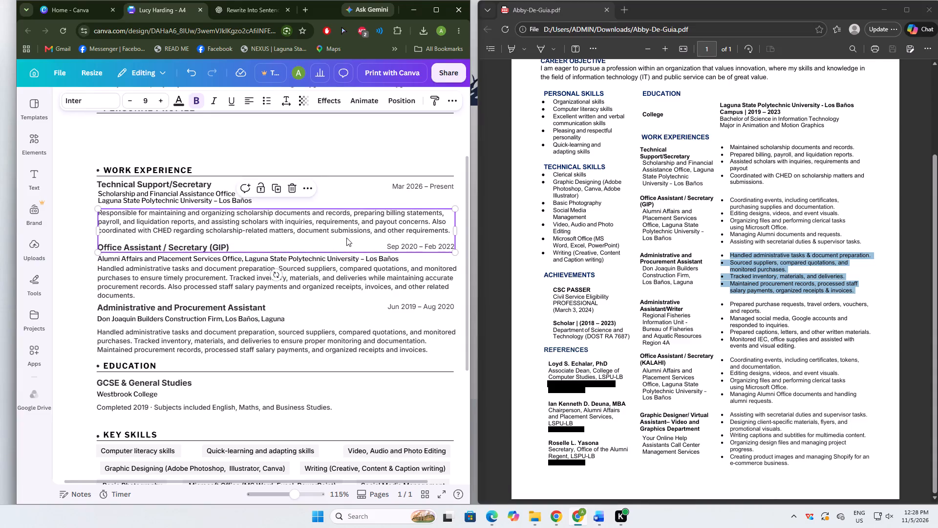
pyautogui.moveTo(454, 251); pyautogui.dragTo(449, 231)
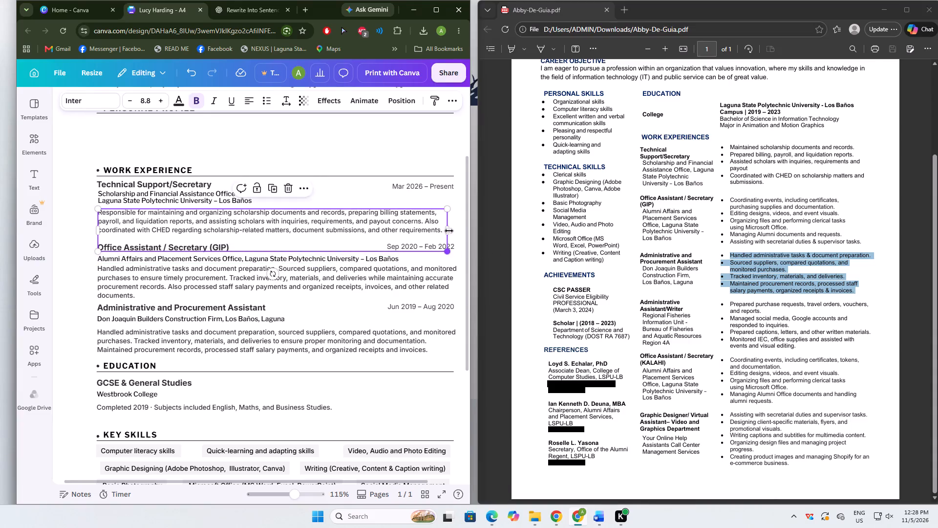
pyautogui.click(245, 296)
pyautogui.click(268, 218)
pyautogui.click(213, 285)
pyautogui.click(168, 208)
pyautogui.moveTo(449, 230); pyautogui.dragTo(455, 229)
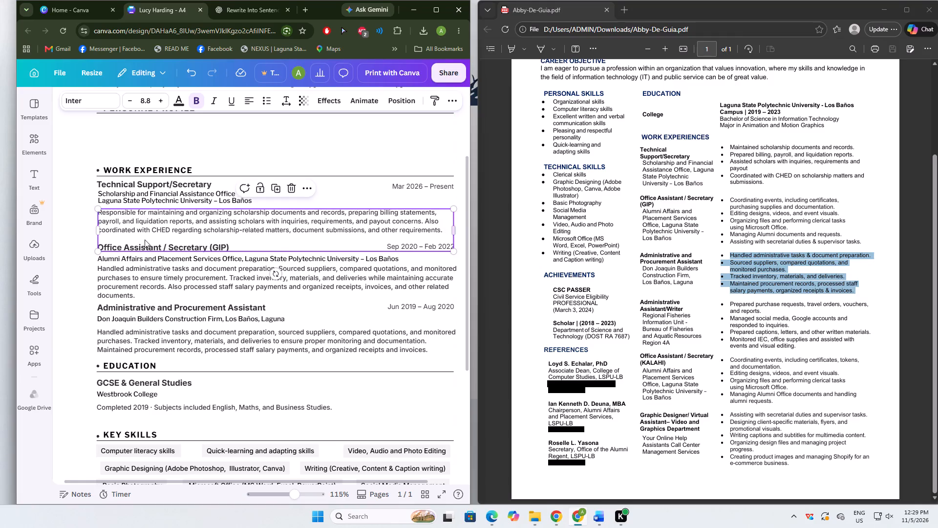
# Remove the blank lines at the end of the Technical Support/Secretary description so its text box fits the paragraph.
pyautogui.click(148, 240)
pyautogui.click(192, 308)
pyautogui.click(248, 267)
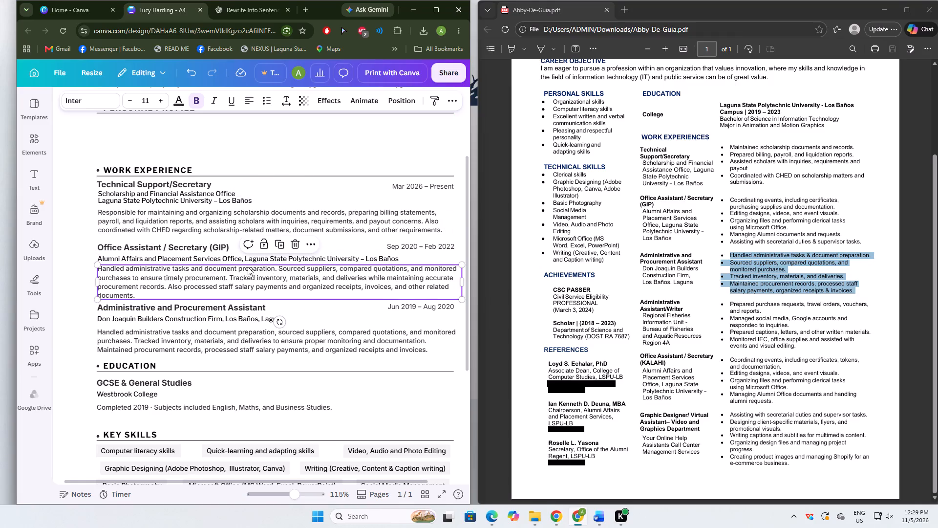
pyautogui.click(240, 215)
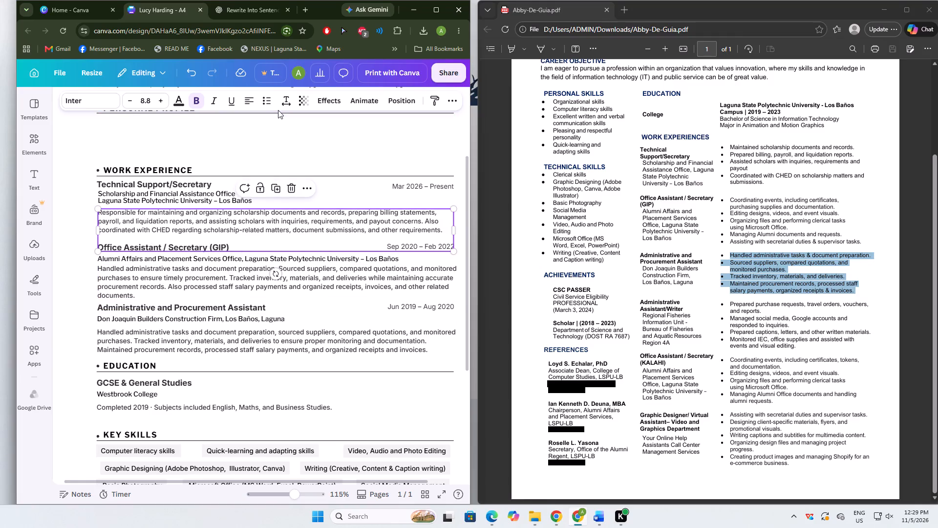
pyautogui.click(281, 102)
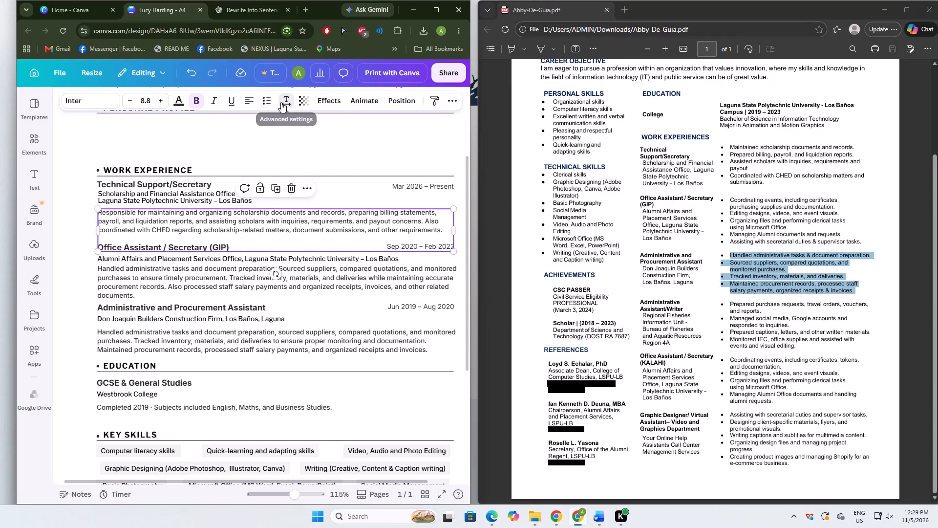
pyautogui.click(364, 156)
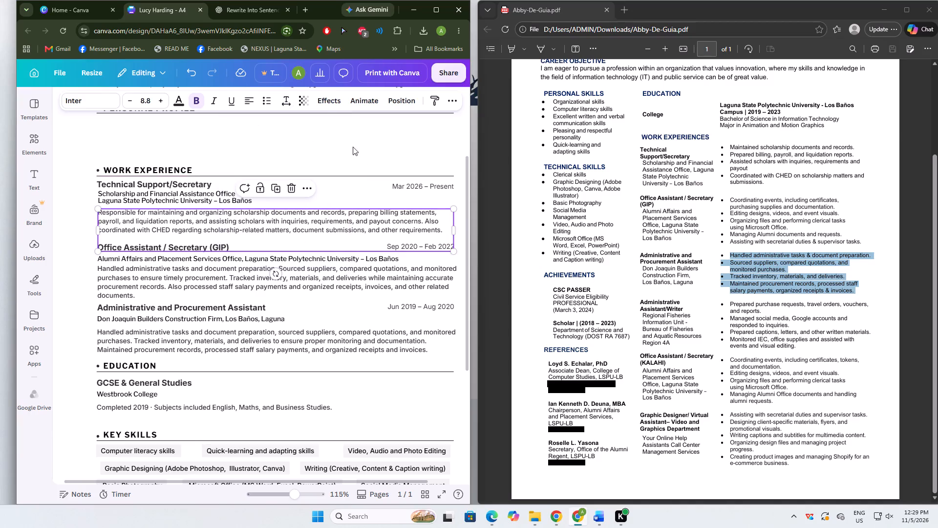
pyautogui.click(213, 222)
pyautogui.click(144, 241)
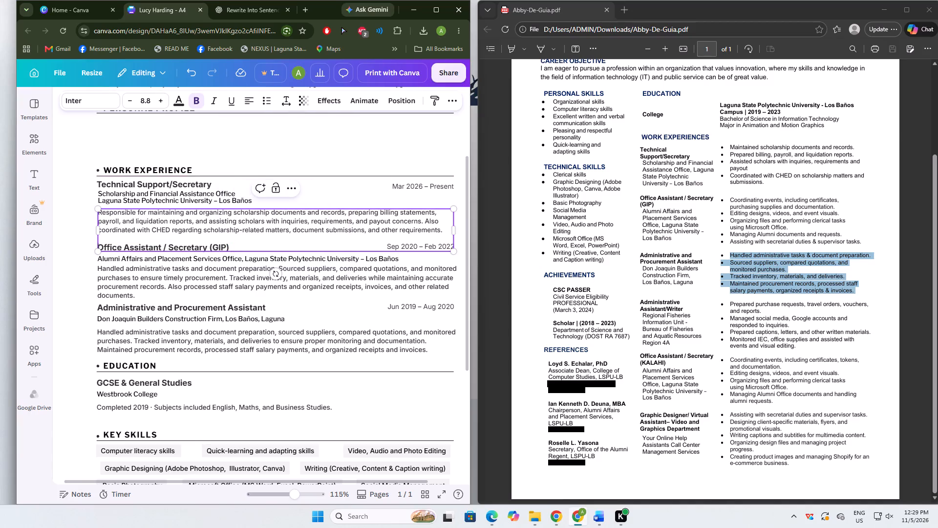
pyautogui.click(118, 239)
pyautogui.press('BackSpace')
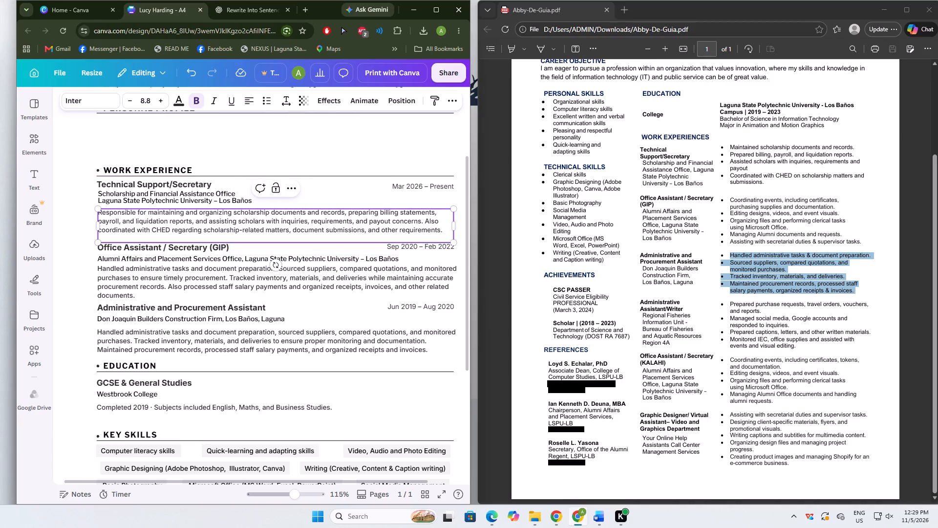
pyautogui.click(120, 236)
pyautogui.press('BackSpace')
# Nudge the Scholarship and Financial Assistance Office and university lines slightly down from the Technical Support/Secretary title.
pyautogui.click(287, 304)
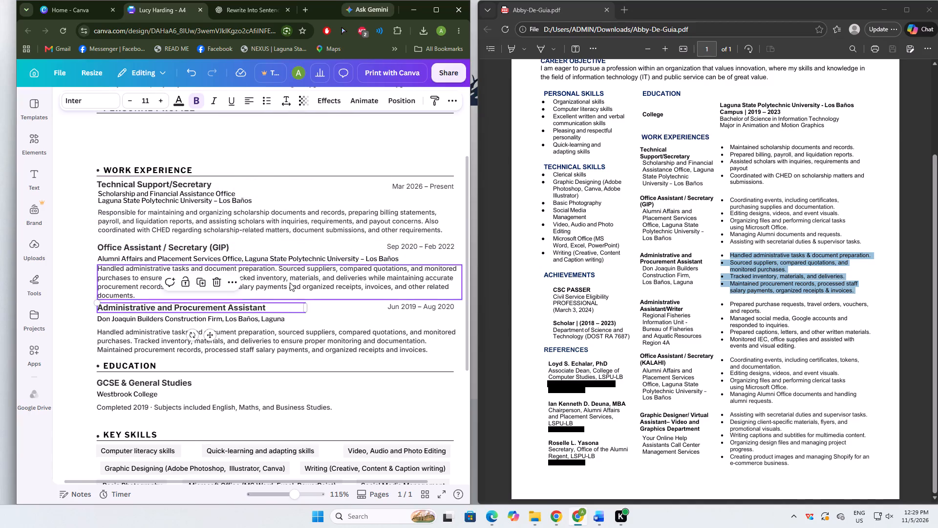
pyautogui.click(290, 283)
pyautogui.click(323, 336)
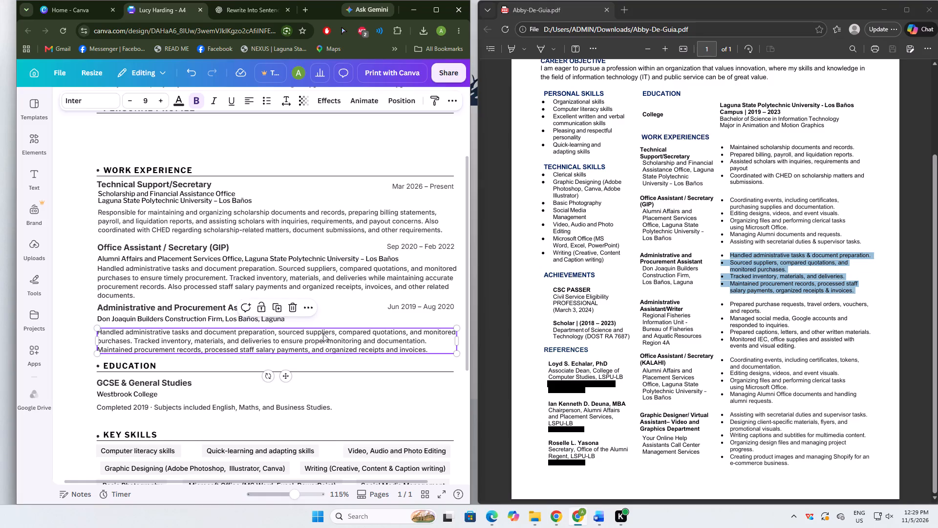
pyautogui.click(131, 186)
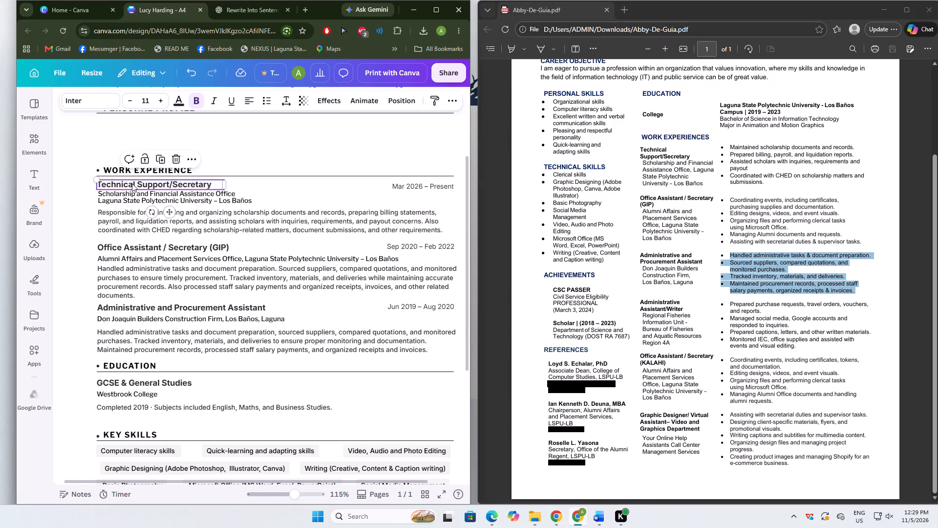
pyautogui.press('Up')
pyautogui.press('Down')
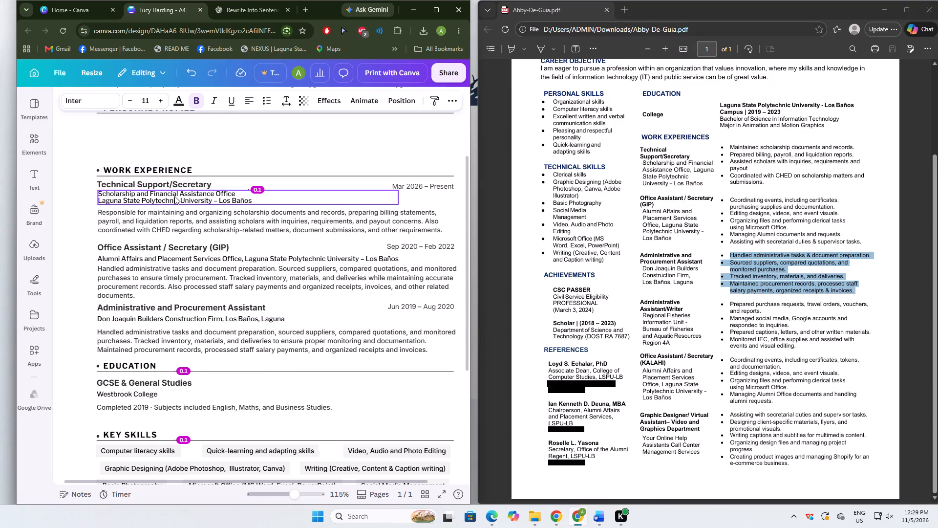
pyautogui.click(175, 195)
pyautogui.press('Down')
pyautogui.click(184, 210)
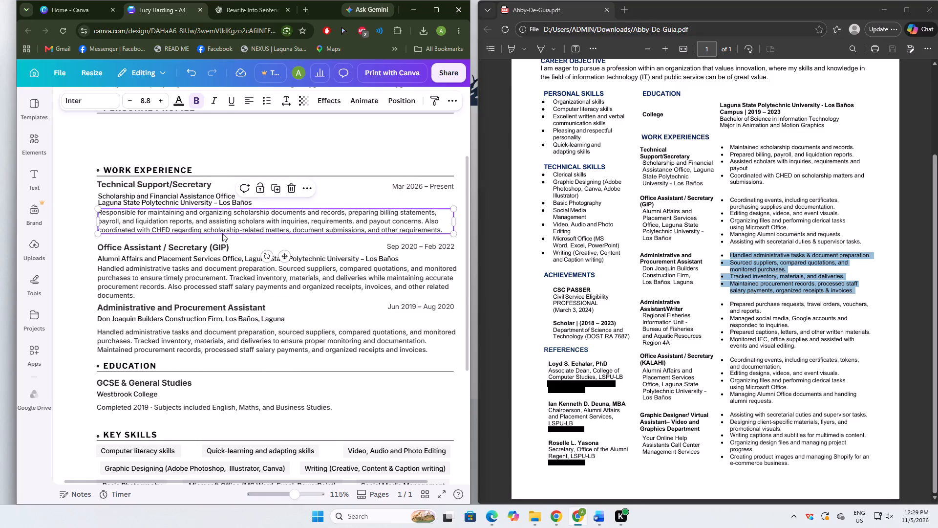
pyautogui.click(337, 295)
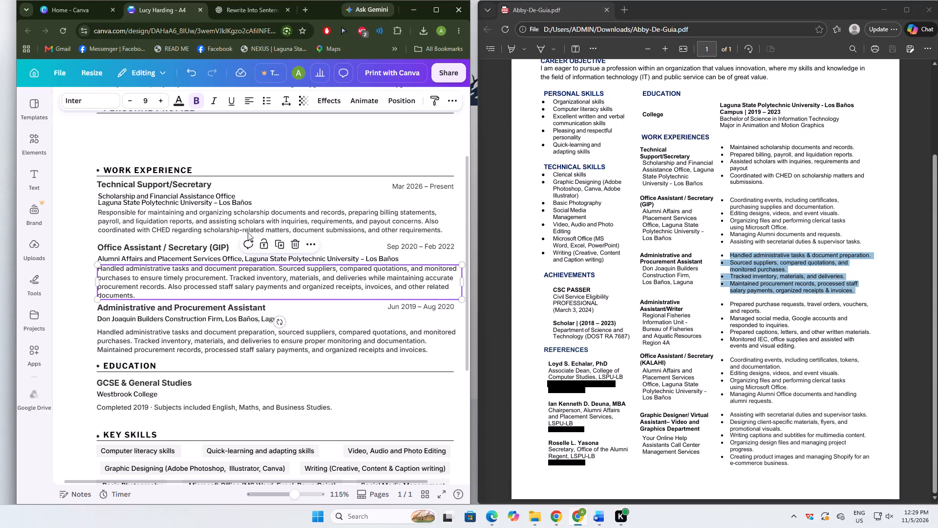
# Join the Scholarship and Financial Assistance Office and Laguna State Polytechnic University – Los Baños lines into one line separated by a space.
pyautogui.doubleClick(209, 197)
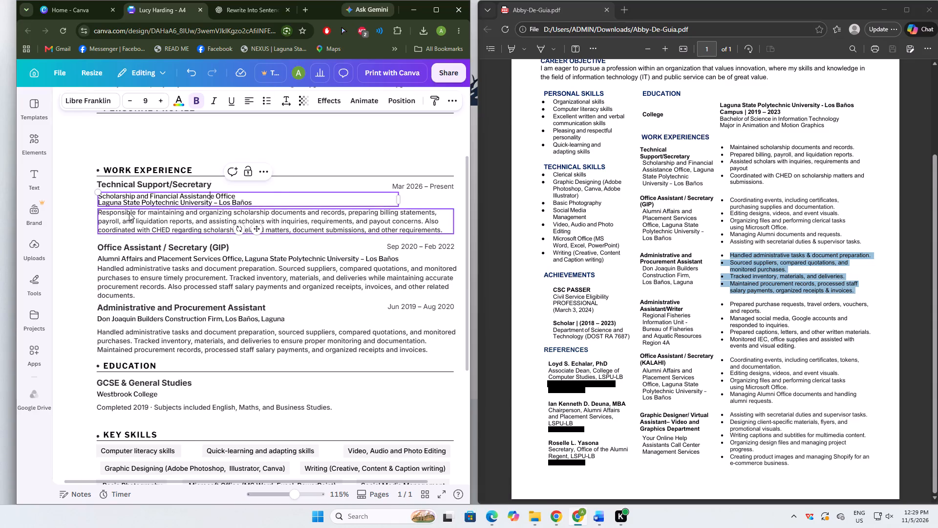
pyautogui.click(99, 202)
pyautogui.press('Up')
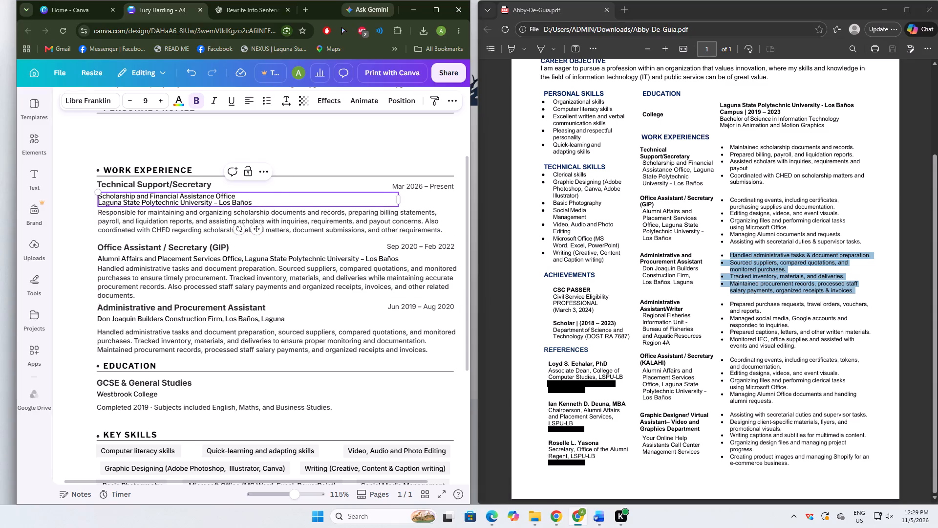
pyautogui.press('BackSpace')
pyautogui.click(99, 203)
pyautogui.press('BackSpace')
pyautogui.press('space')
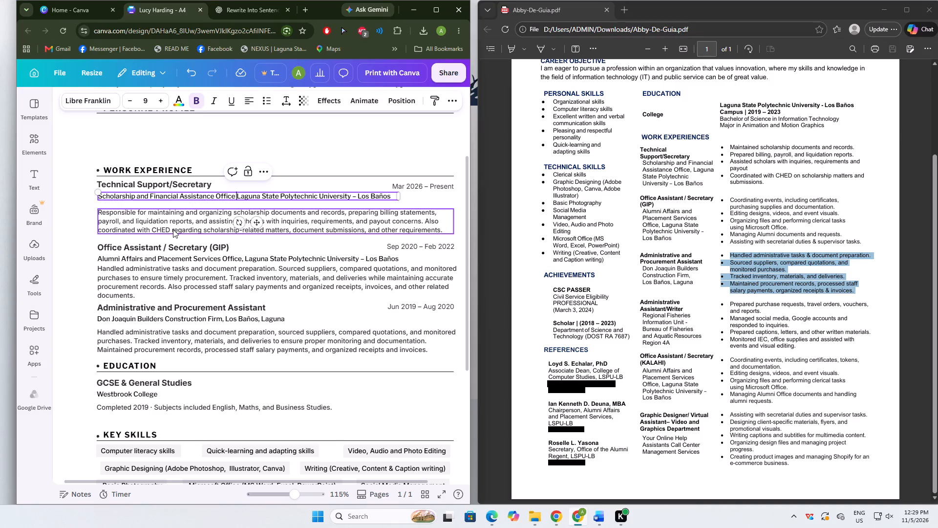
# Move the Technical Support/Secretary description up, directly beneath its office and university line.
pyautogui.click(173, 229)
pyautogui.moveTo(177, 220); pyautogui.dragTo(177, 212)
pyautogui.click(179, 215)
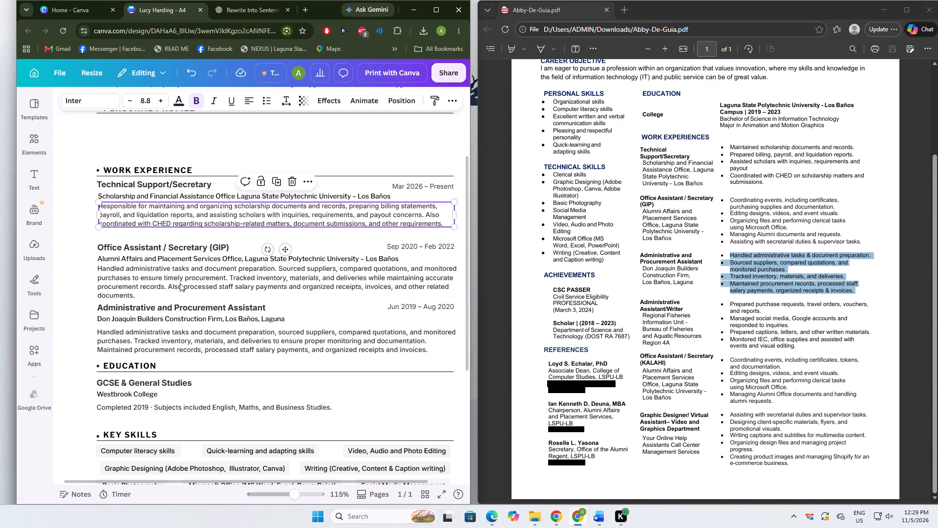
# Move the whole Office Assistant / Secretary (GIP) entry, including its date and description, up closer to the entry above.
pyautogui.moveTo(86, 242); pyautogui.dragTo(414, 300)
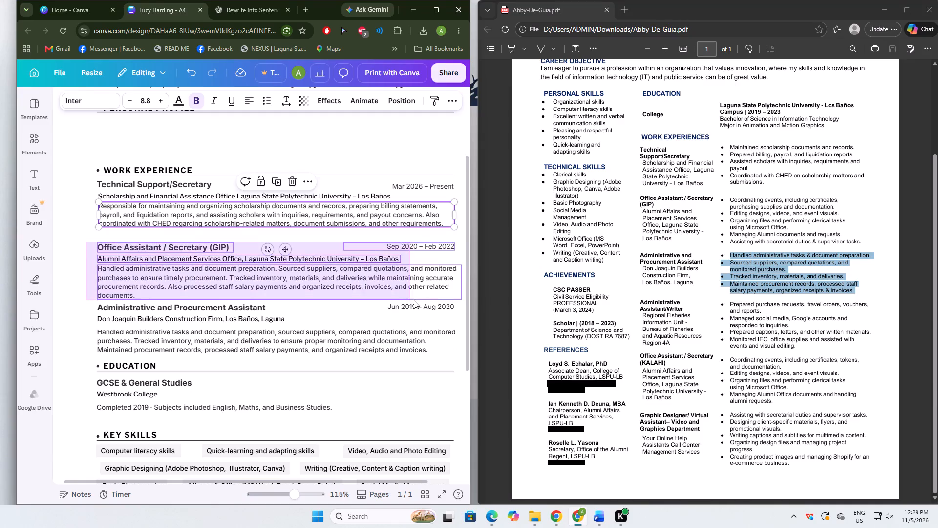
pyautogui.moveTo(414, 300); pyautogui.dragTo(413, 300)
pyautogui.moveTo(392, 294); pyautogui.dragTo(393, 285)
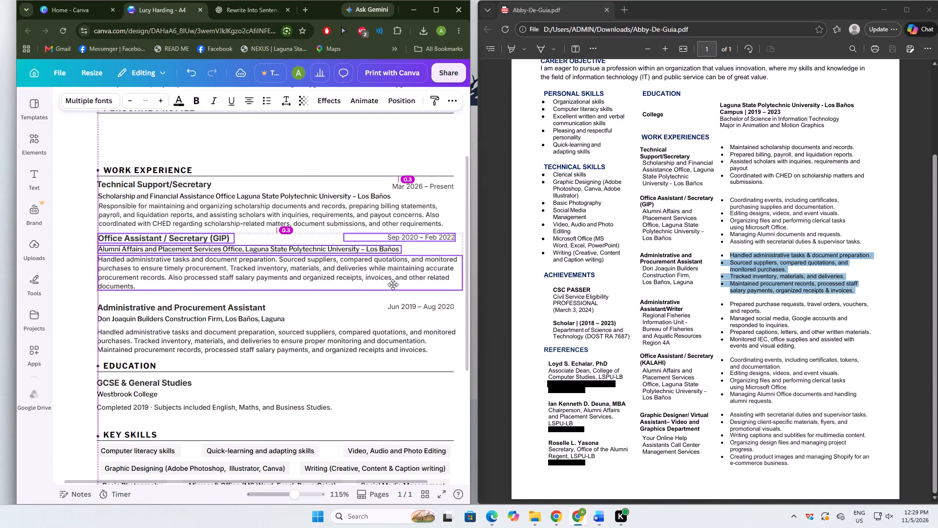
pyautogui.moveTo(393, 285); pyautogui.dragTo(393, 286)
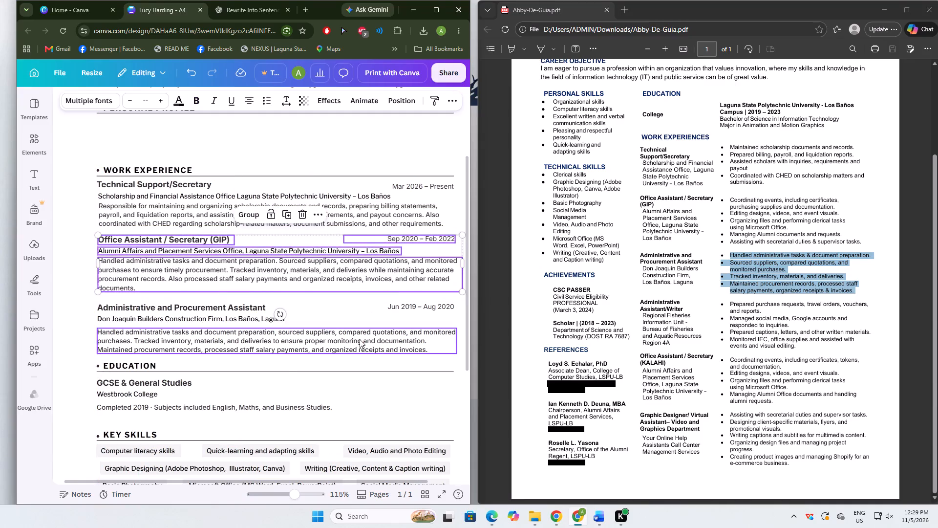
# Move the whole Administrative and Procurement Assistant entry, including its date and description, up closer to the entry above.
pyautogui.click(360, 339)
pyautogui.moveTo(82, 302); pyautogui.dragTo(413, 357)
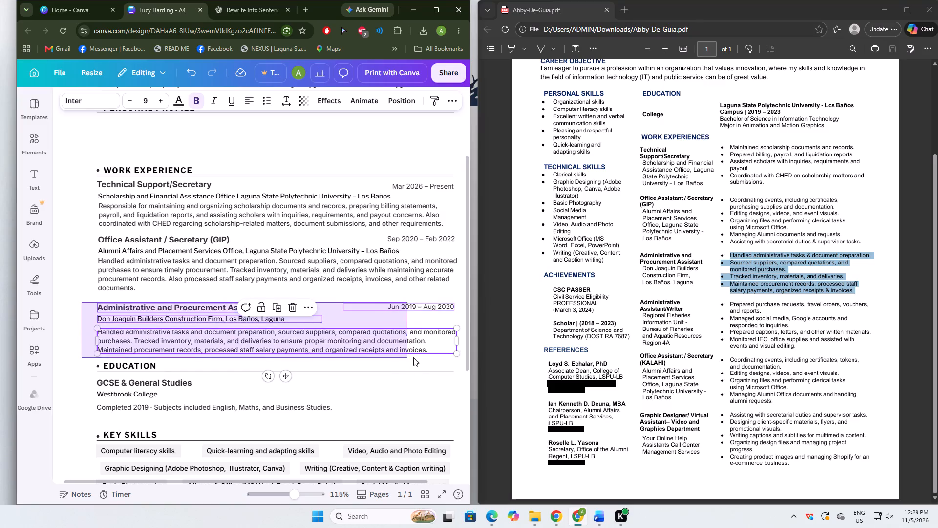
pyautogui.moveTo(413, 357); pyautogui.dragTo(414, 352)
pyautogui.moveTo(376, 348); pyautogui.dragTo(378, 342)
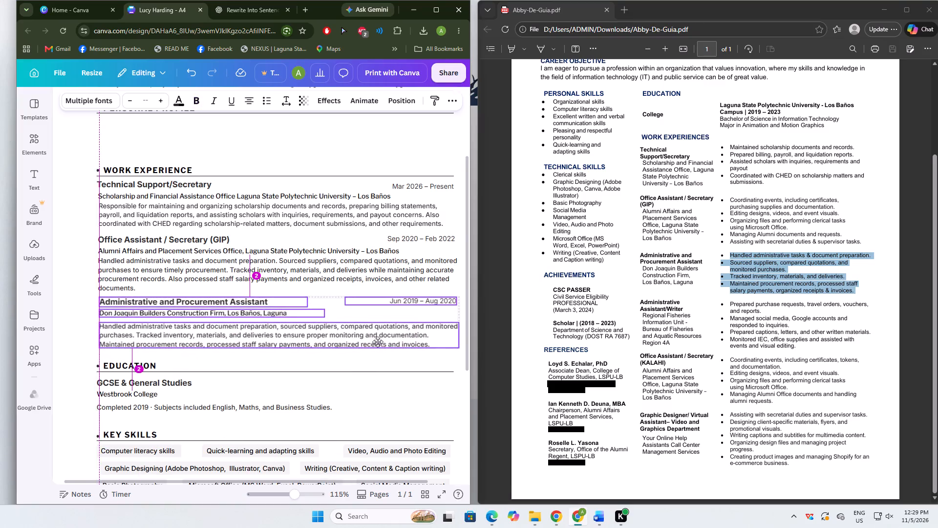
pyautogui.moveTo(378, 342); pyautogui.dragTo(377, 342)
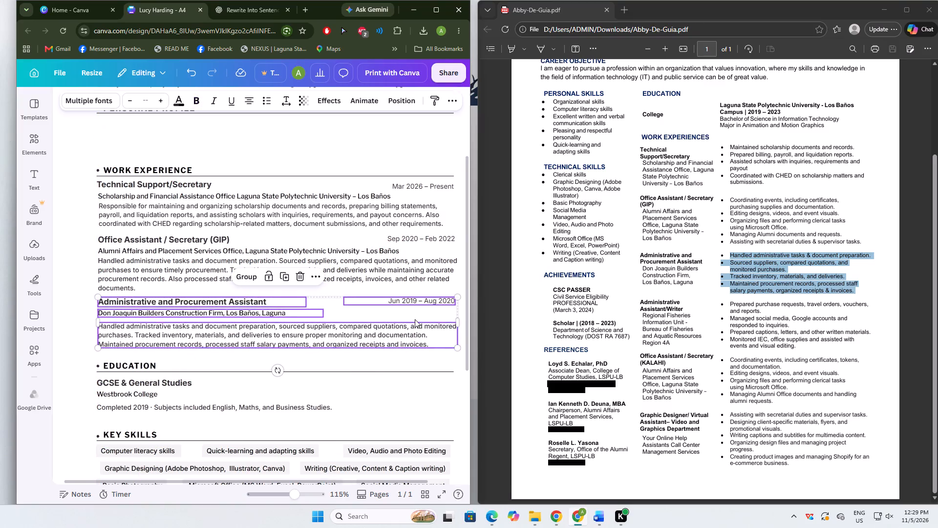
pyautogui.click(415, 319)
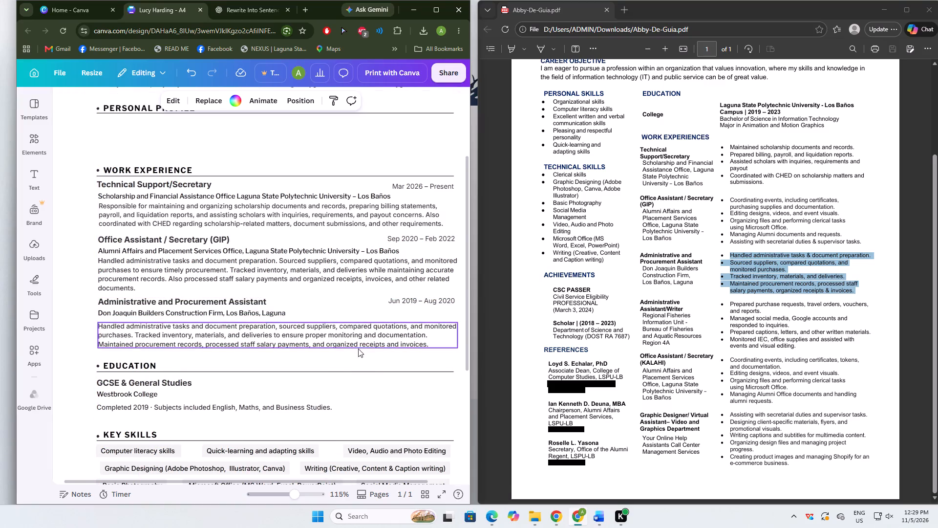
# Italicize the employer lines of all three work experience entries together.
pyautogui.click(251, 315)
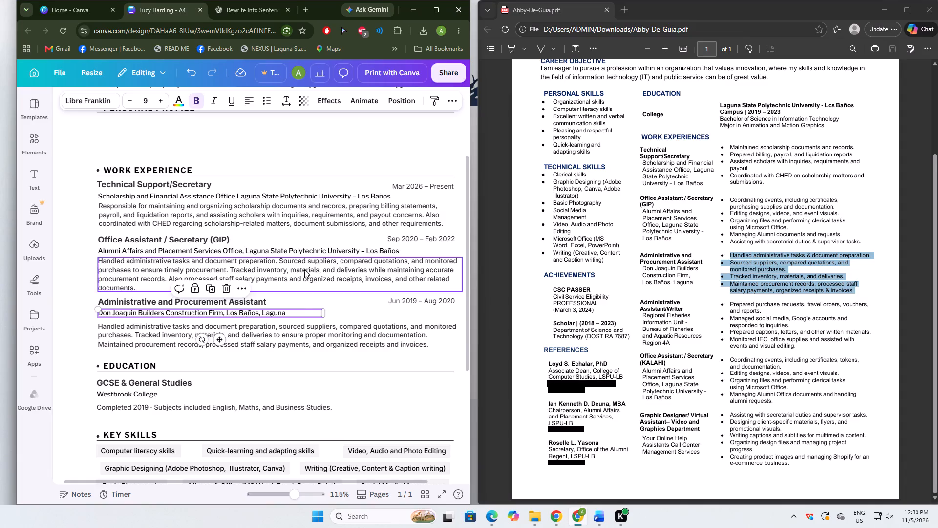
pyautogui.keyDown('ctrl'); pyautogui.click(310, 251); pyautogui.keyUp('ctrl')
pyautogui.keyDown('ctrl'); pyautogui.click(316, 197); pyautogui.keyUp('ctrl')
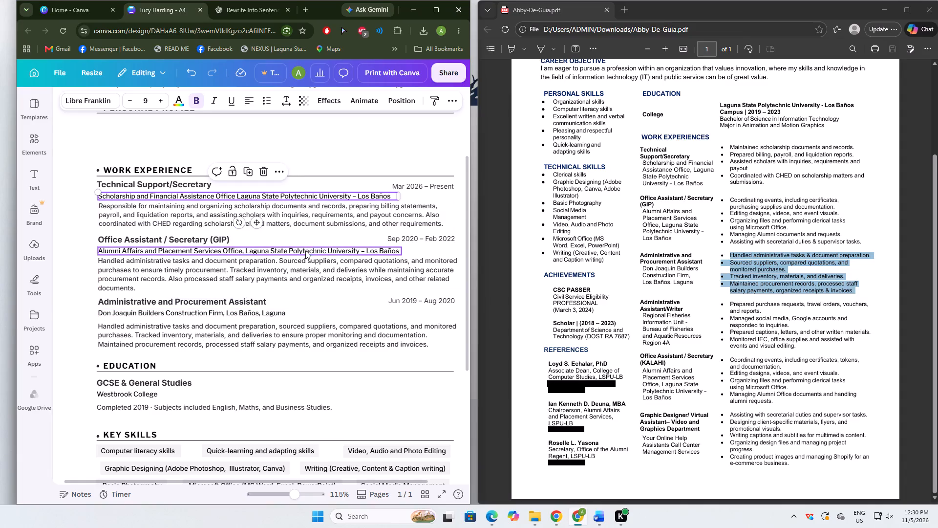
pyautogui.keyDown('shift'); pyautogui.click(305, 251); pyautogui.keyUp('shift')
pyautogui.keyDown('shift'); pyautogui.click(264, 311); pyautogui.keyUp('shift')
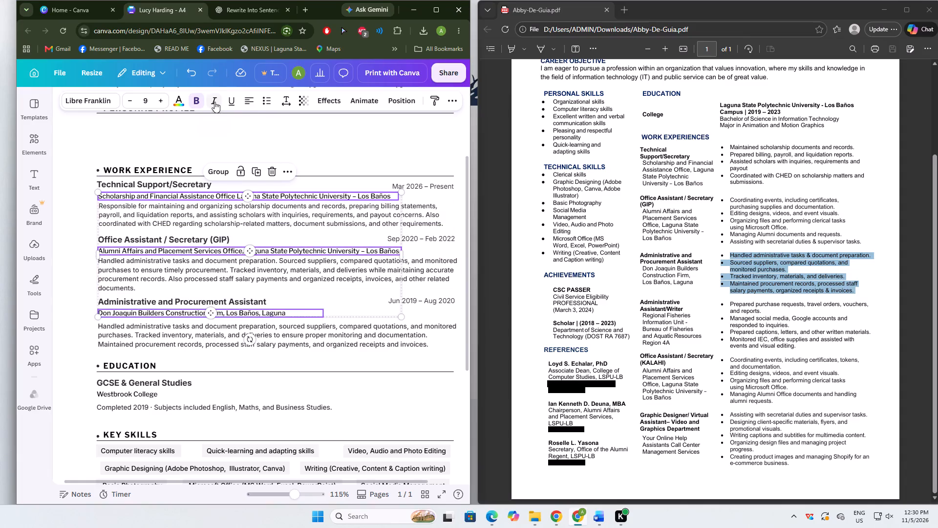
pyautogui.click(214, 102)
pyautogui.click(380, 294)
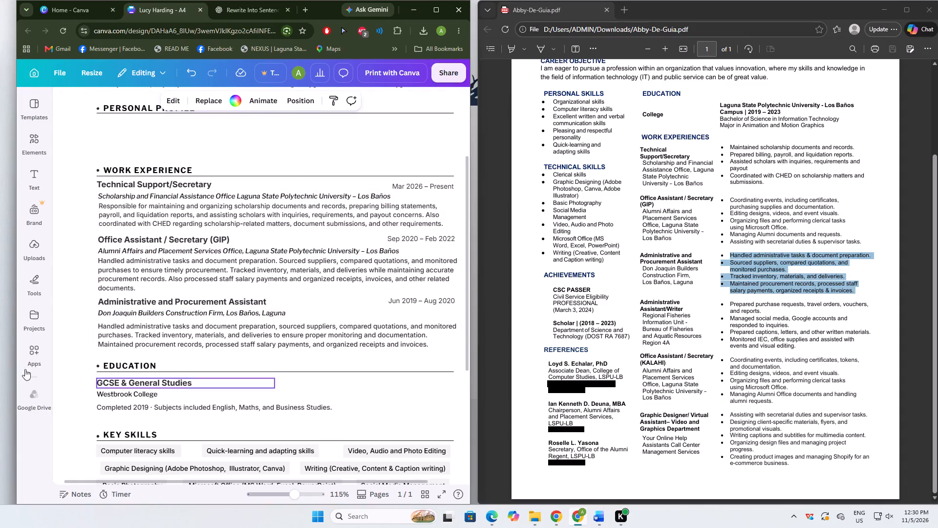
# Add a blank second page to the resume after the Training section.
pyautogui.scroll(-4, 805, 363)
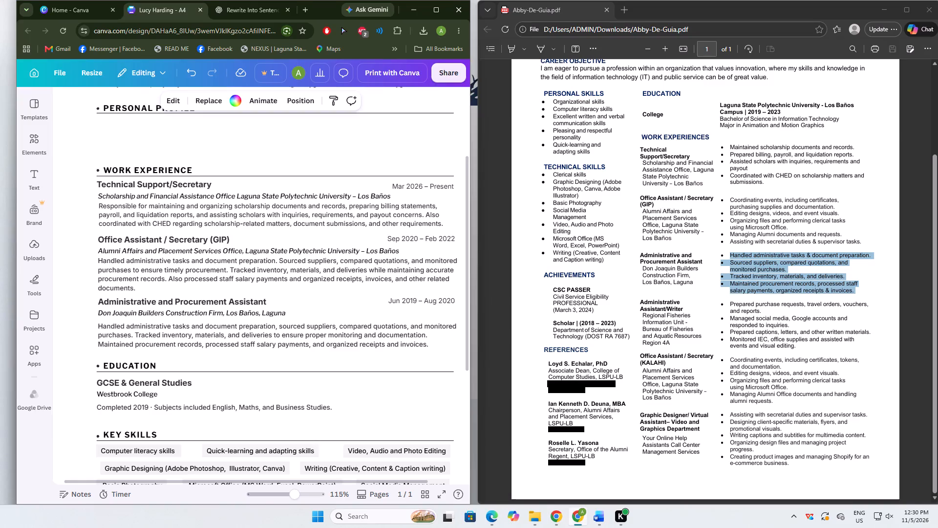
pyautogui.scroll(-5, 440, 254)
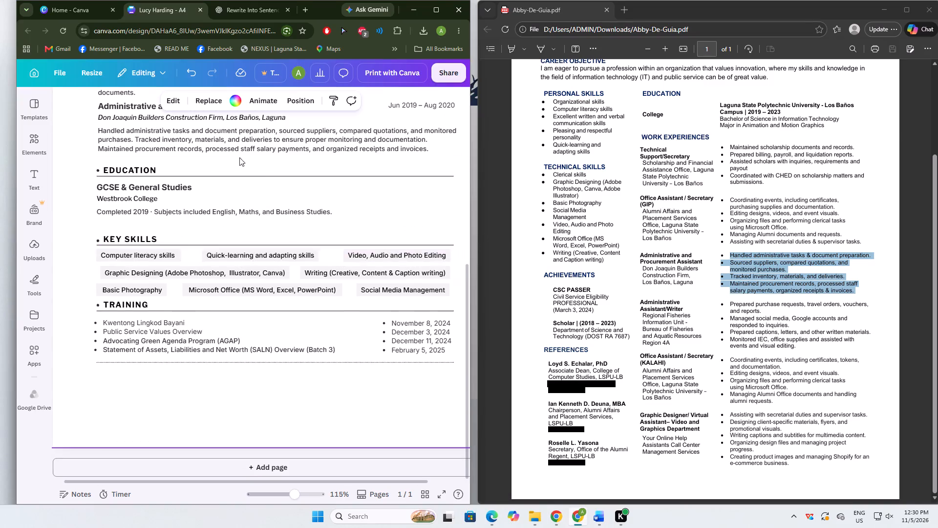
pyautogui.scroll(2, 191, 208)
pyautogui.scroll(-4, 183, 213)
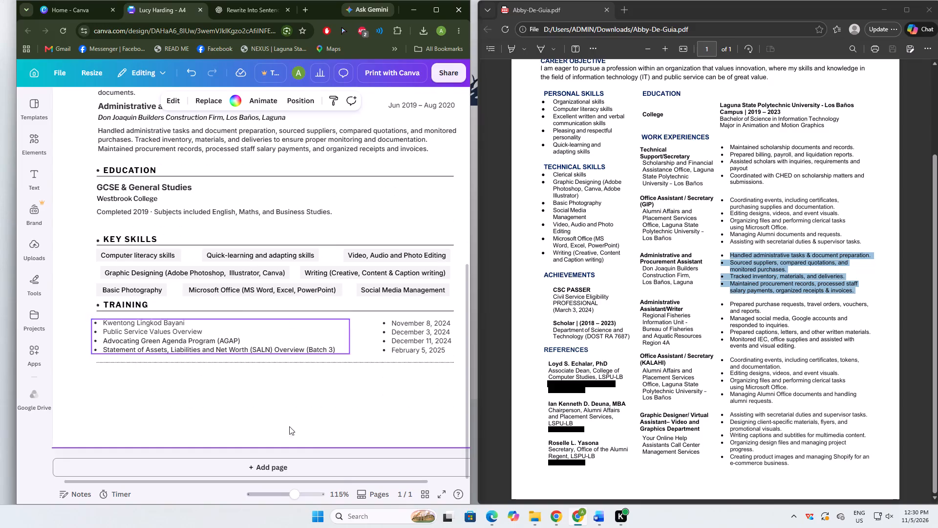
pyautogui.click(344, 472)
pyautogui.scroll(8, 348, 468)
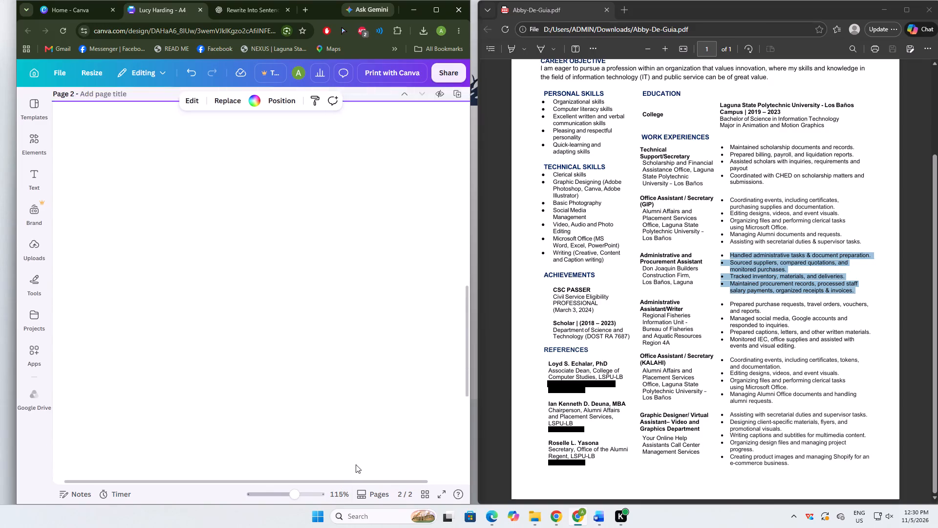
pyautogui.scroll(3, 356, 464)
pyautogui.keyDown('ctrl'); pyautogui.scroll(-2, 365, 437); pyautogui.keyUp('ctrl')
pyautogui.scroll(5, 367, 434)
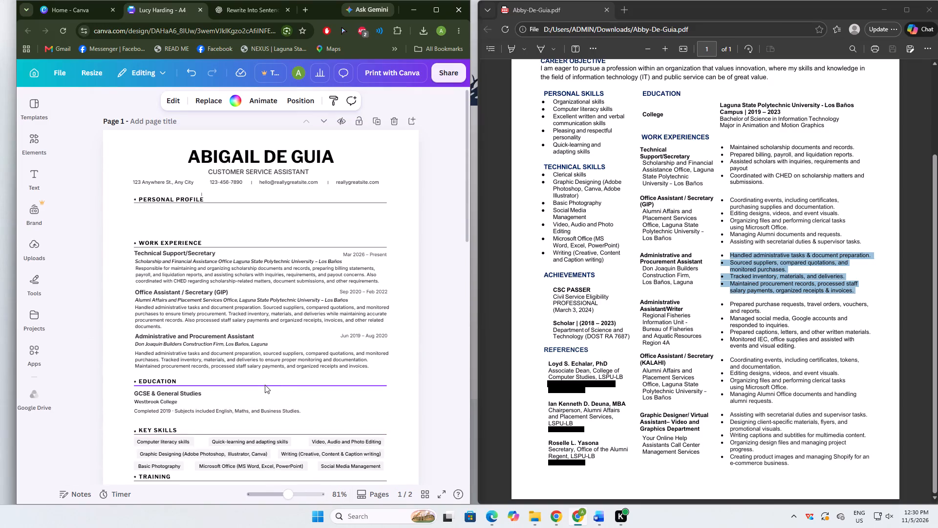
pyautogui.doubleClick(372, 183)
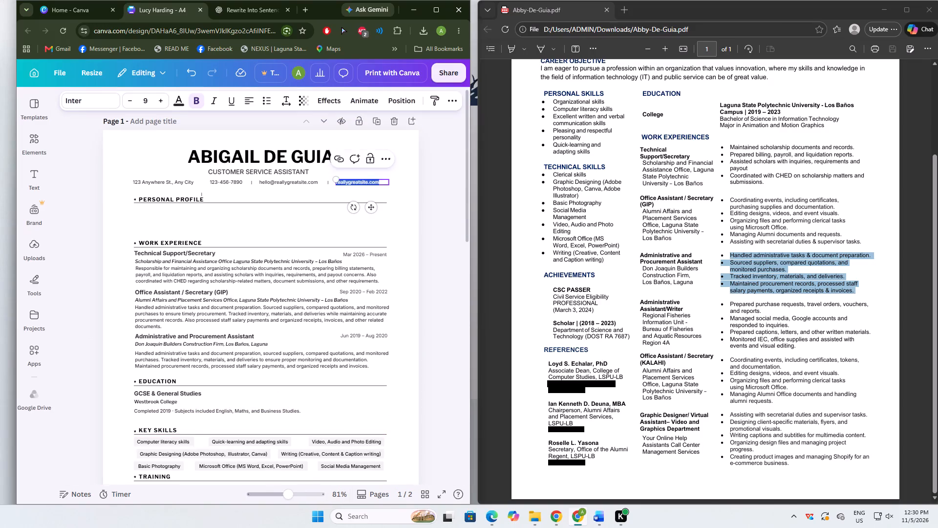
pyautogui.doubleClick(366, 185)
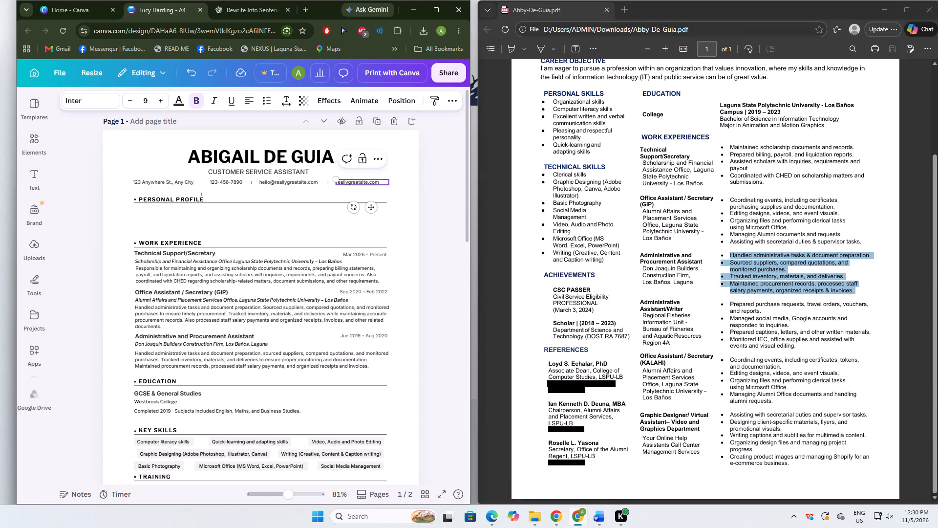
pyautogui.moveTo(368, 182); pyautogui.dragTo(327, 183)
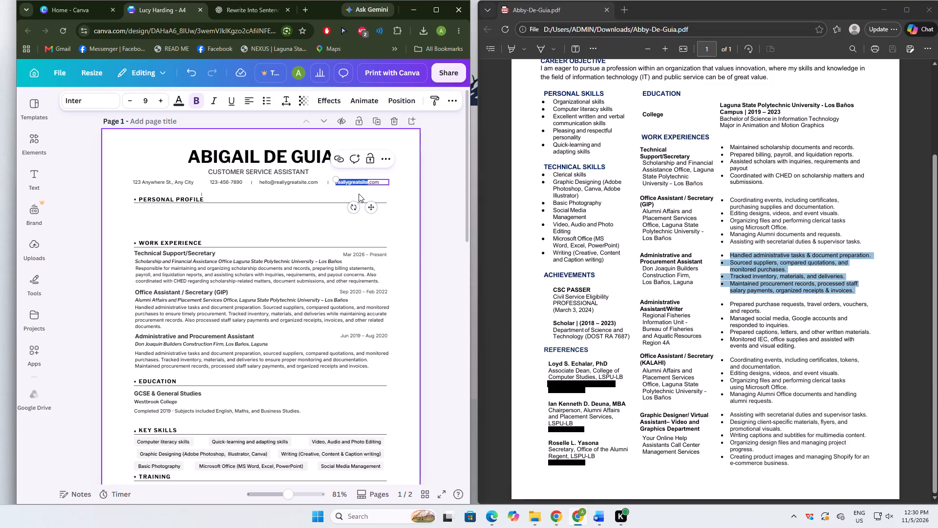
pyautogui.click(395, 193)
# Move the Personal Profile heading and its divider line slightly up, closer to the contact details.
pyautogui.moveTo(123, 196); pyautogui.dragTo(155, 210)
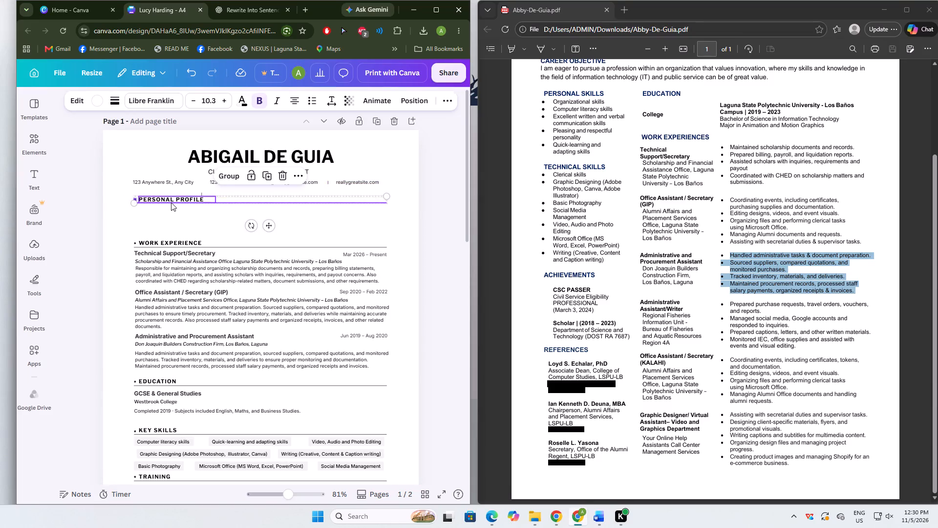
pyautogui.moveTo(171, 202); pyautogui.dragTo(170, 197)
pyautogui.click(247, 215)
pyautogui.click(279, 204)
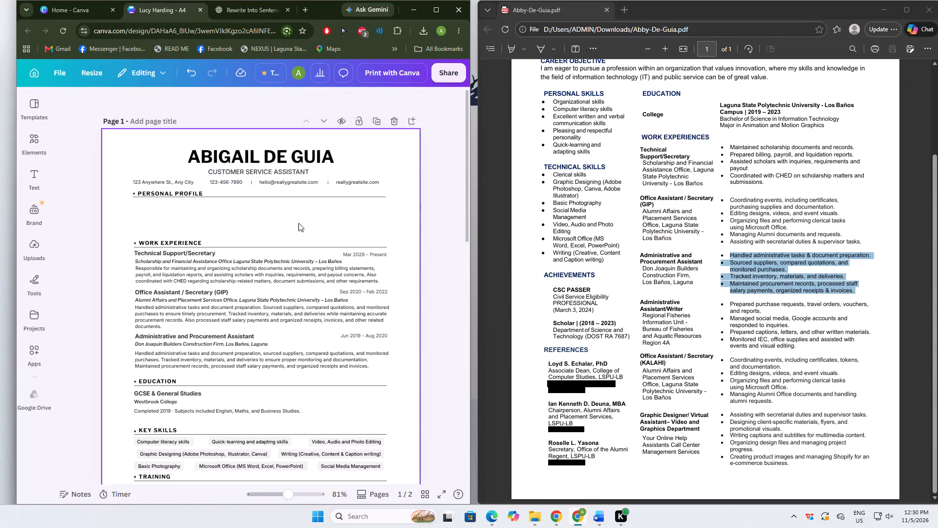
pyautogui.click(299, 223)
# Move the Education, Key Skills and Training sections down together on page 1 to make room for another work experience entry.
pyautogui.scroll(5, 746, 305)
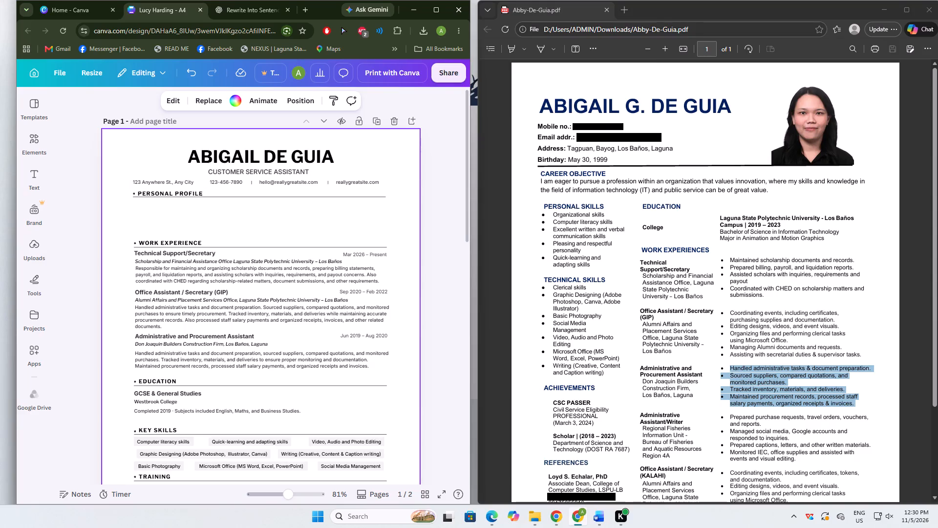
pyautogui.scroll(-5, 833, 352)
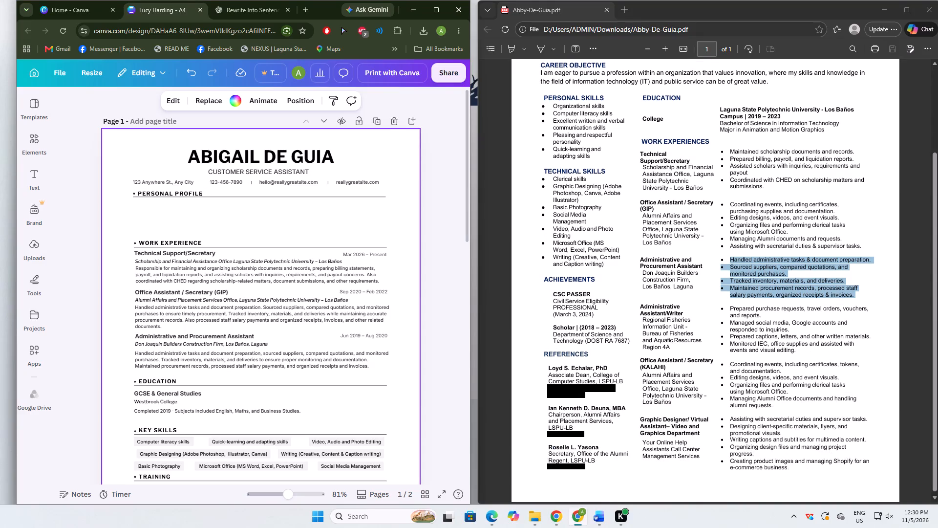
pyautogui.click(588, 307)
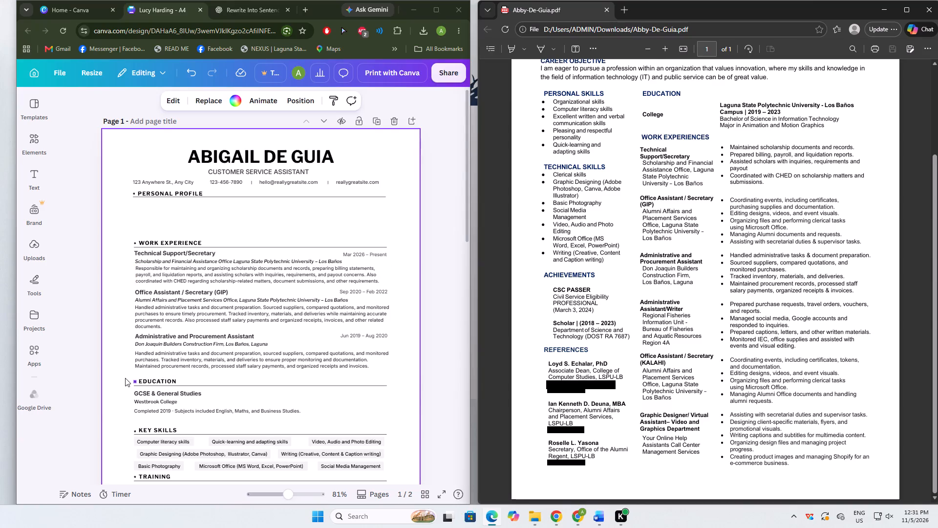
pyautogui.scroll(-4, 131, 375)
pyautogui.moveTo(121, 226); pyautogui.dragTo(128, 264, button='right')
pyautogui.moveTo(123, 220); pyautogui.dragTo(122, 229)
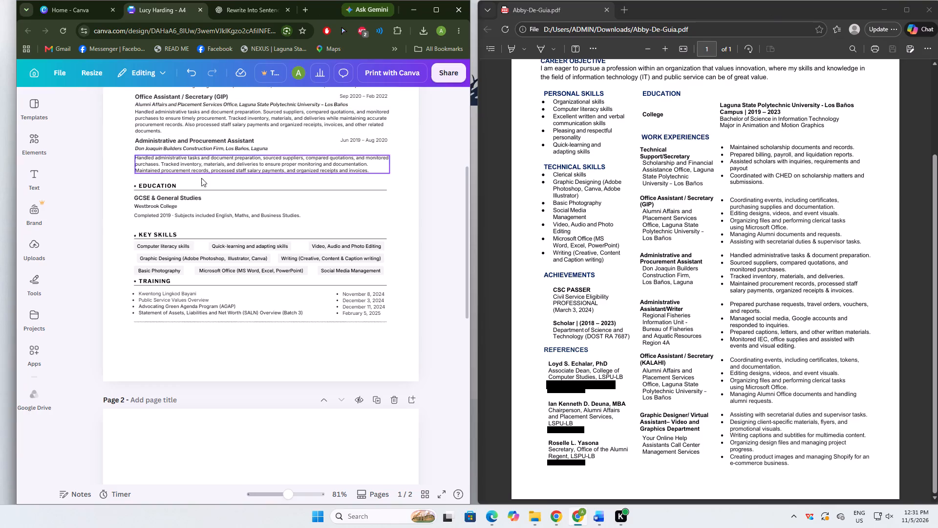
pyautogui.click(218, 197)
pyautogui.moveTo(127, 180); pyautogui.dragTo(350, 330)
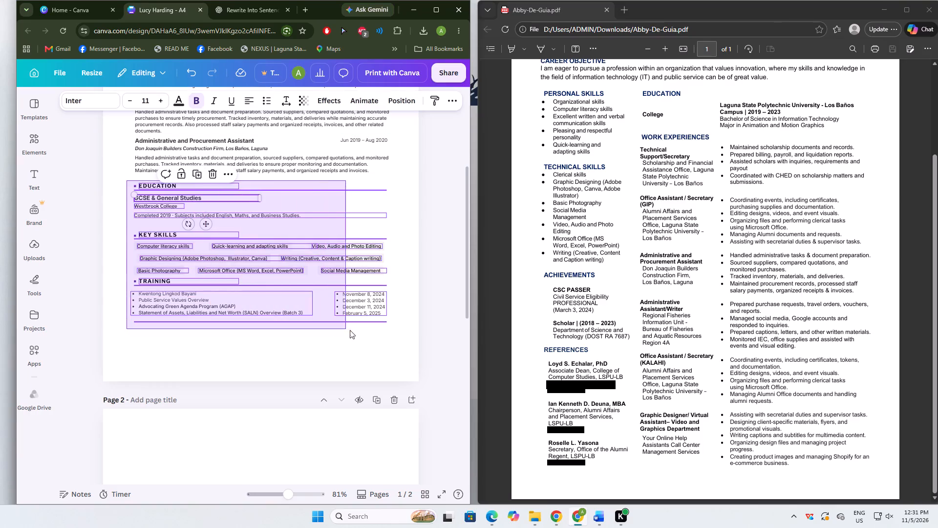
pyautogui.moveTo(350, 330); pyautogui.dragTo(350, 329)
pyautogui.moveTo(351, 308); pyautogui.dragTo(351, 354)
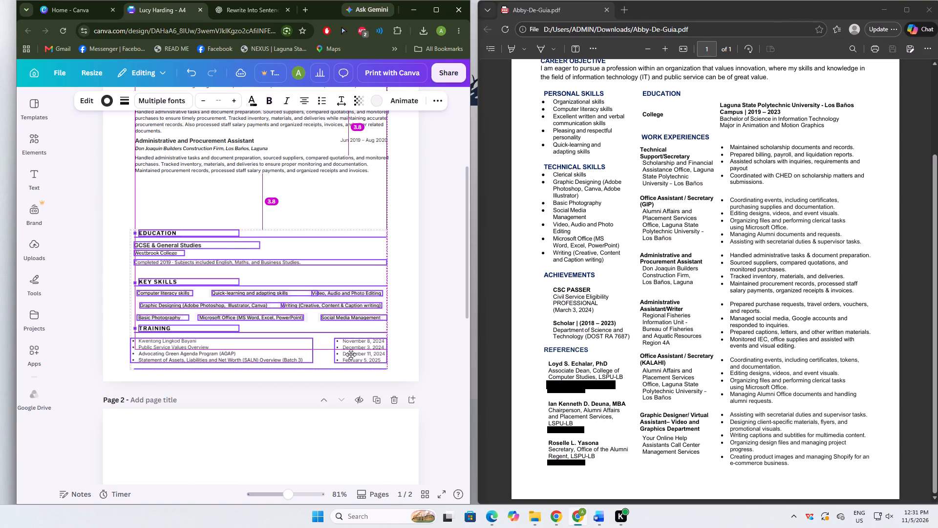
pyautogui.moveTo(351, 354); pyautogui.dragTo(350, 354)
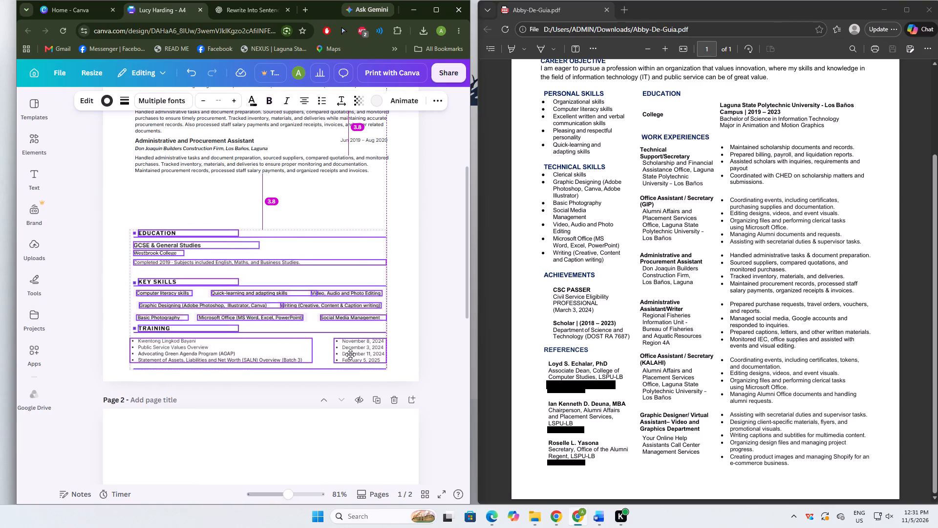
pyautogui.moveTo(350, 354); pyautogui.dragTo(352, 354)
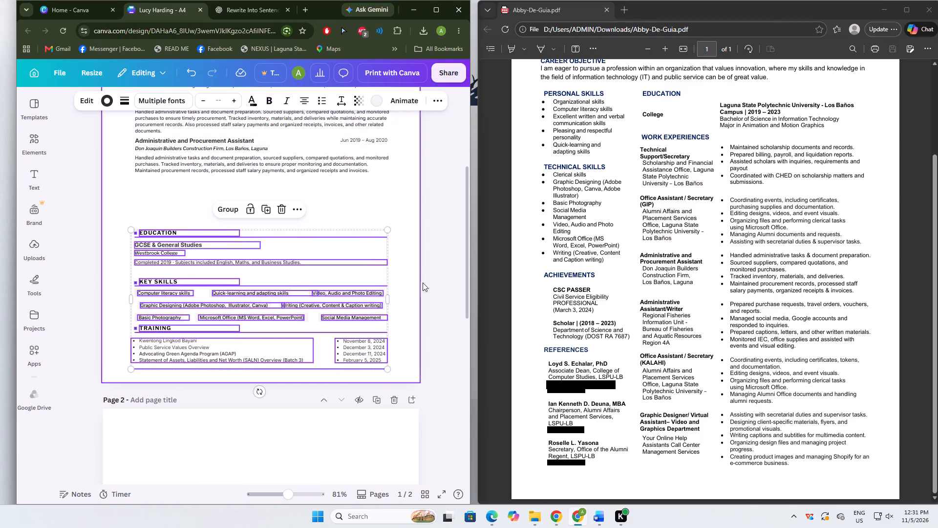
pyautogui.click(397, 278)
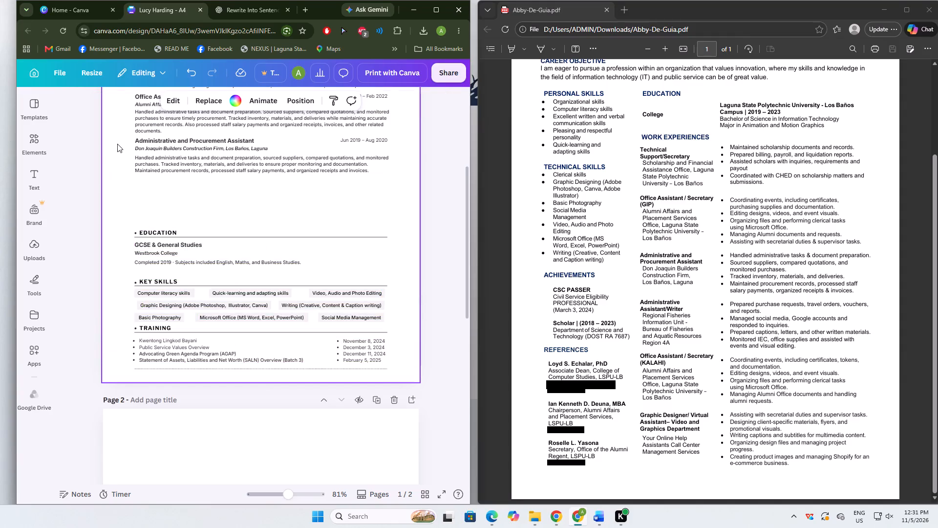
# Duplicate the Administrative and Procurement Assistant entry, including its date and description, and place the copy directly below the original.
pyautogui.moveTo(122, 143); pyautogui.dragTo(375, 173)
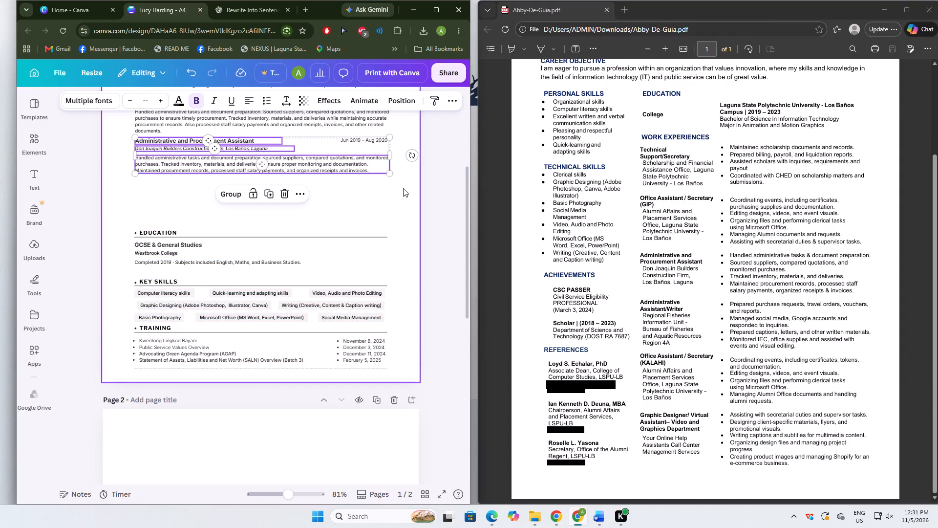
pyautogui.moveTo(397, 184); pyautogui.dragTo(277, 136)
pyautogui.hotkey('ctrl', 'c')
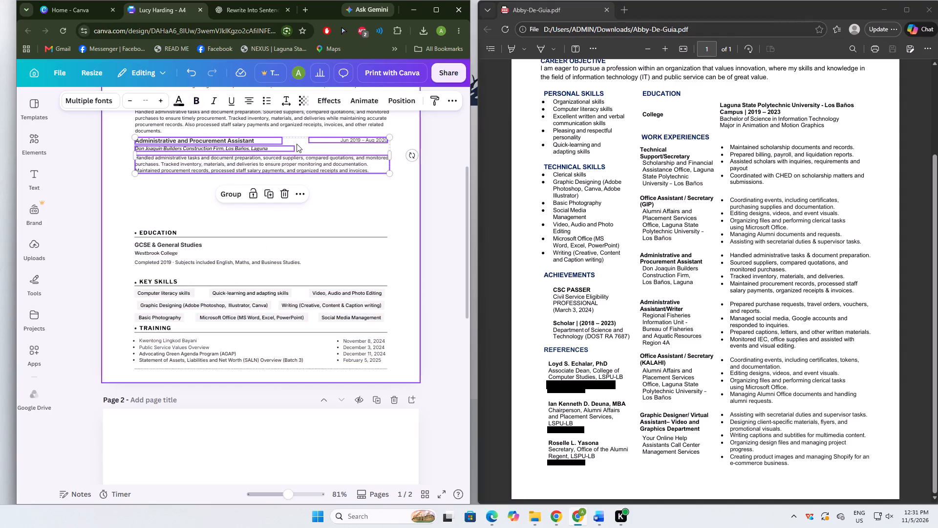
pyautogui.hotkey('ctrl', 'v')
pyautogui.moveTo(311, 167); pyautogui.dragTo(305, 199)
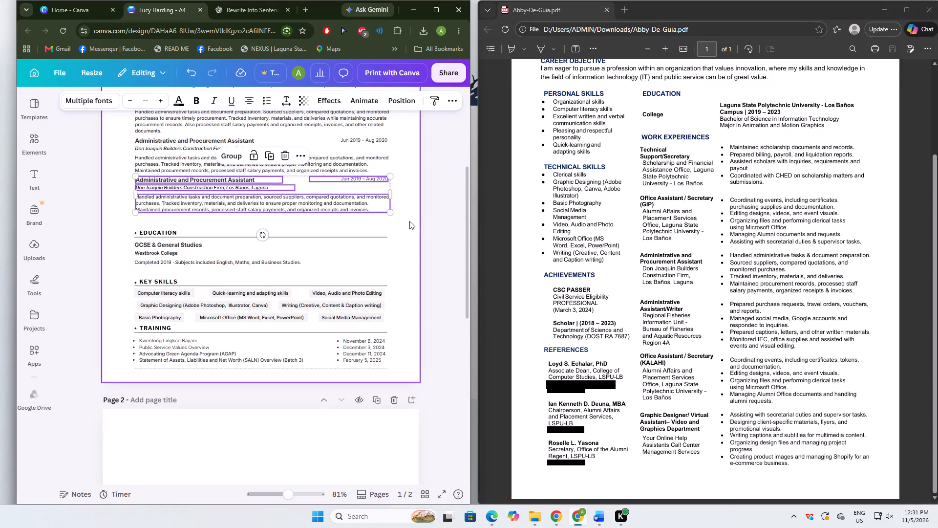
pyautogui.click(409, 221)
# Replace the duplicated entry's job title with "Administrative Assistant/Writer" from the resume PDF.
pyautogui.click(690, 321)
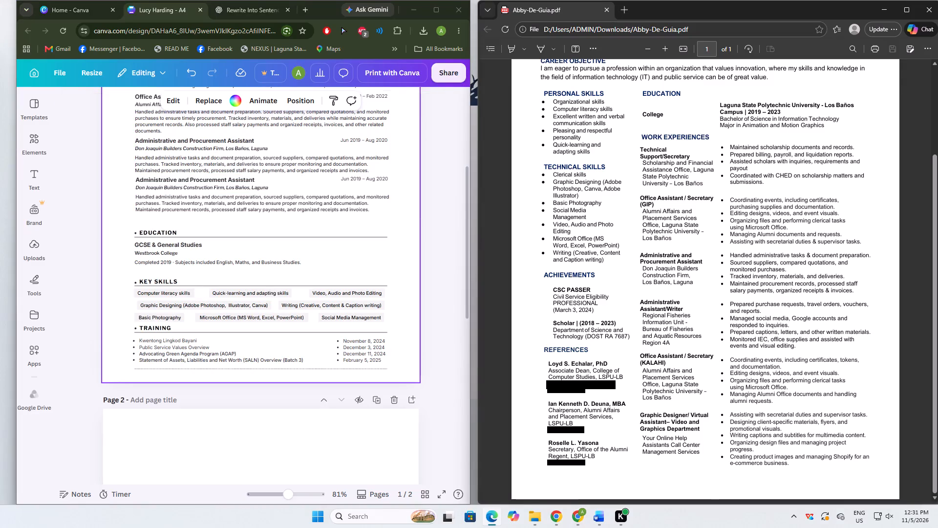
pyautogui.moveTo(639, 301); pyautogui.dragTo(682, 308)
pyautogui.hotkey('ctrl', 'c')
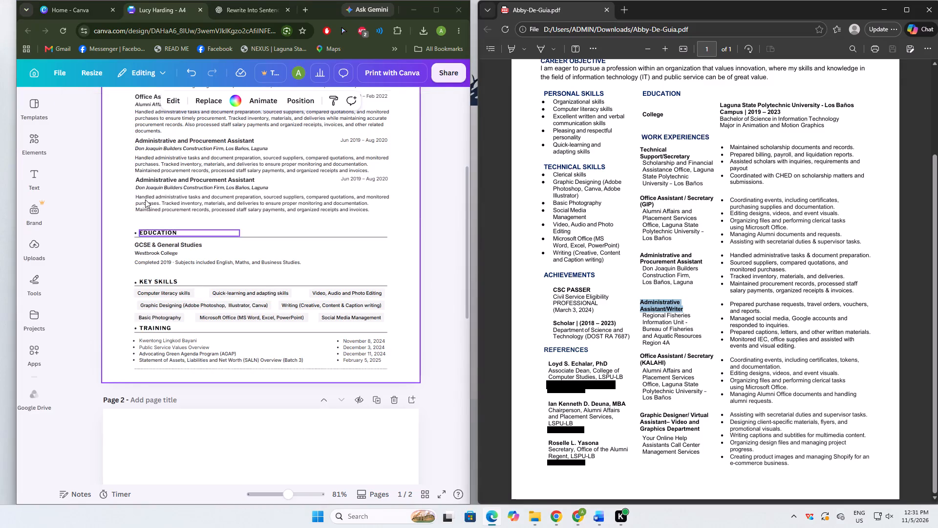
pyautogui.doubleClick(181, 179)
pyautogui.hotkey('ctrl', 'v')
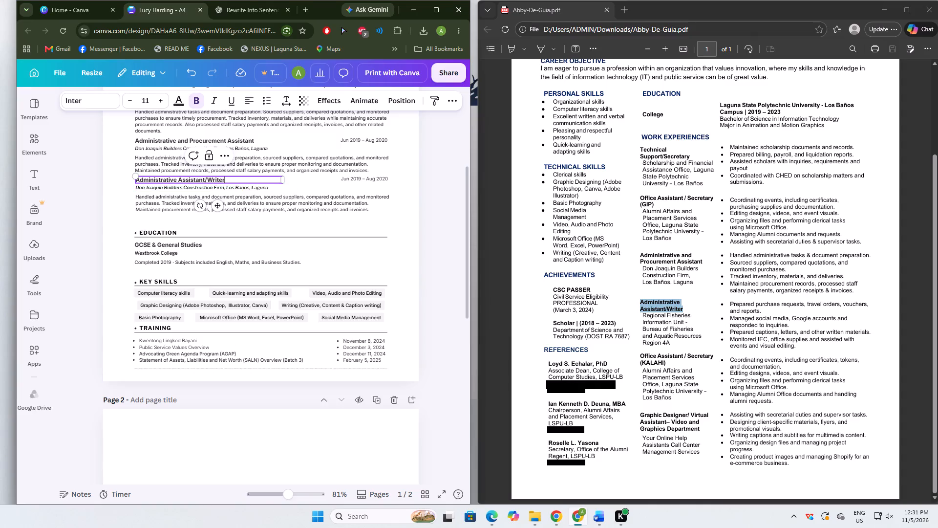
# Replace the duplicated entry's employer line with "Regional Fisheries Information Unit - Bureau of Fisheries and Aquatic Resources Region 4A" from the PDF, removing stray job-title text.
pyautogui.click(682, 330)
pyautogui.moveTo(676, 345); pyautogui.dragTo(643, 317)
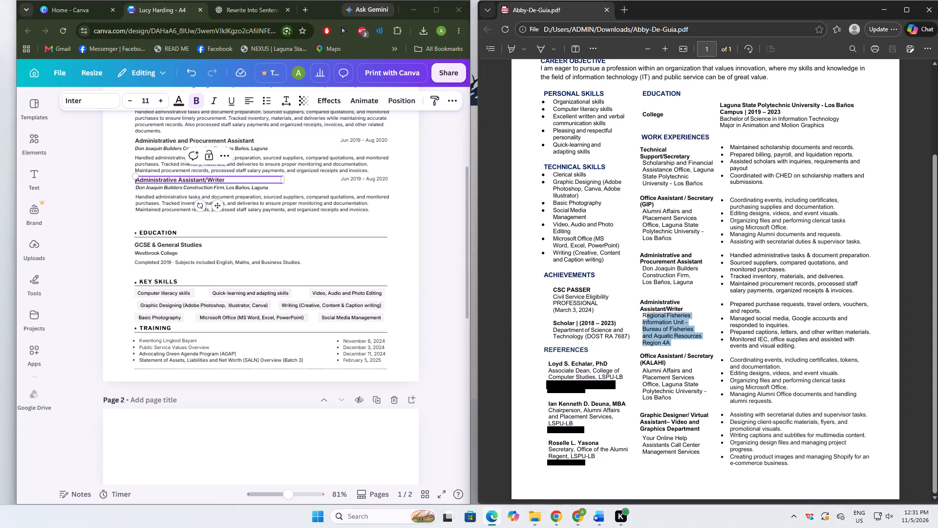
pyautogui.moveTo(643, 317); pyautogui.dragTo(641, 316)
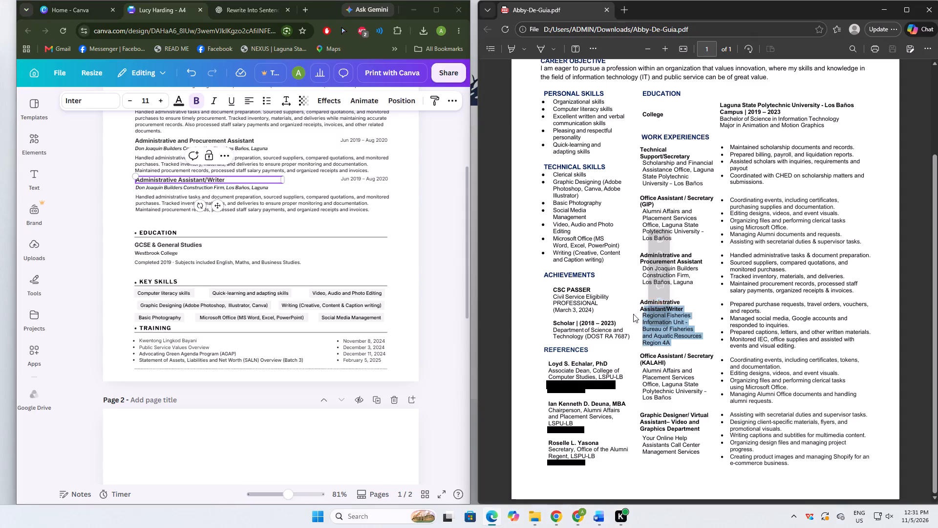
pyautogui.hotkey('ctrl', 'c')
pyautogui.doubleClick(207, 188)
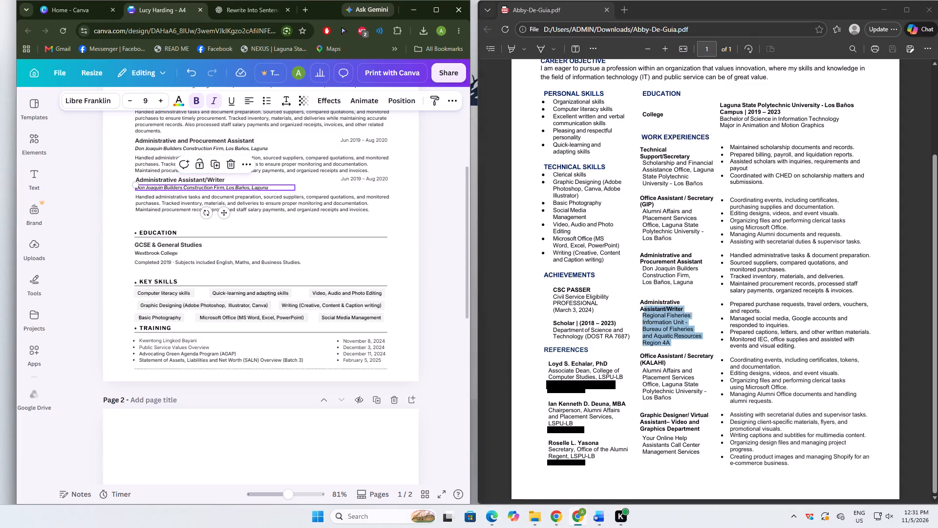
pyautogui.hotkey('ctrl', 'v')
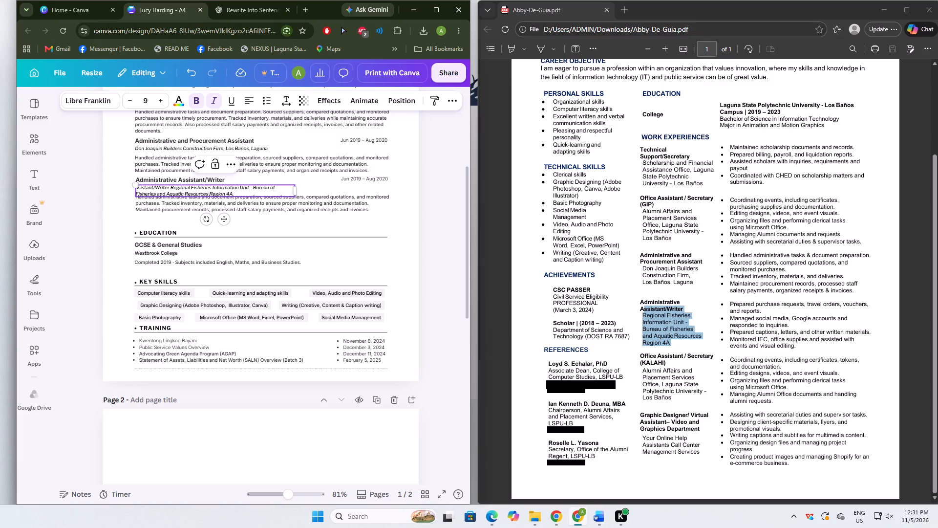
pyautogui.moveTo(170, 187); pyautogui.dragTo(127, 185)
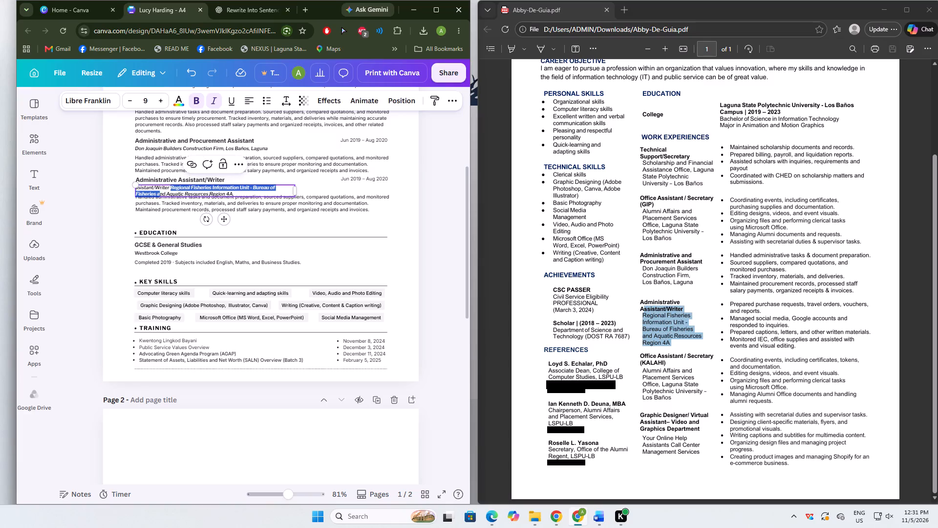
pyautogui.click(178, 190)
pyautogui.click(171, 187)
pyautogui.press('BackSpace')
pyautogui.press('BackSpace')
pyautogui.press('BackSpace')
pyautogui.press('BackSpace')
pyautogui.press('BackSpace')
pyautogui.press('BackSpace')
pyautogui.press('BackSpace')
pyautogui.press('BackSpace')
pyautogui.press('BackSpace')
pyautogui.press('BackSpace')
pyautogui.press('BackSpace')
pyautogui.press('BackSpace')
pyautogui.press('BackSpace')
pyautogui.press('BackSpace')
pyautogui.press('BackSpace')
pyautogui.press('BackSpace')
pyautogui.press('BackSpace')
pyautogui.press('BackSpace')
pyautogui.press('BackSpace')
pyautogui.press('BackSpace')
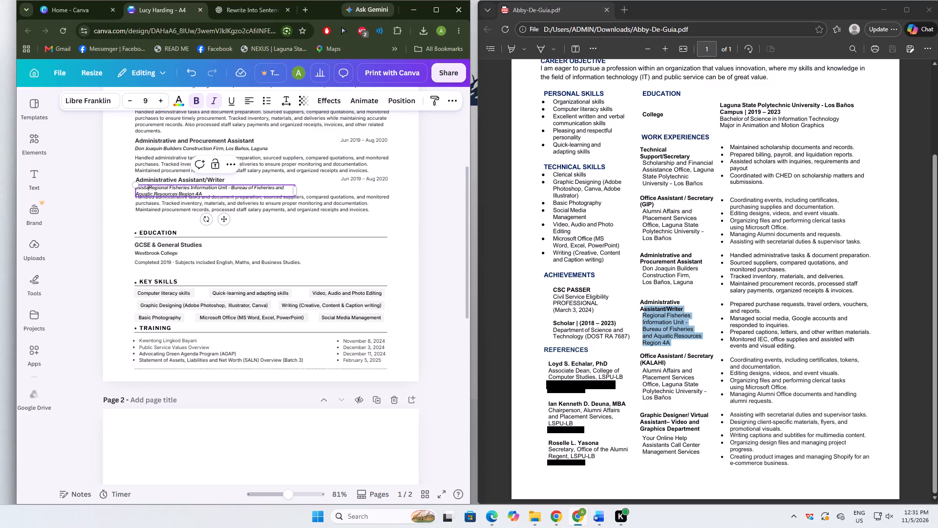
# Widen the new entry's employer text box to about 16 so the text fits on one line.
pyautogui.moveTo(298, 188); pyautogui.dragTo(379, 188)
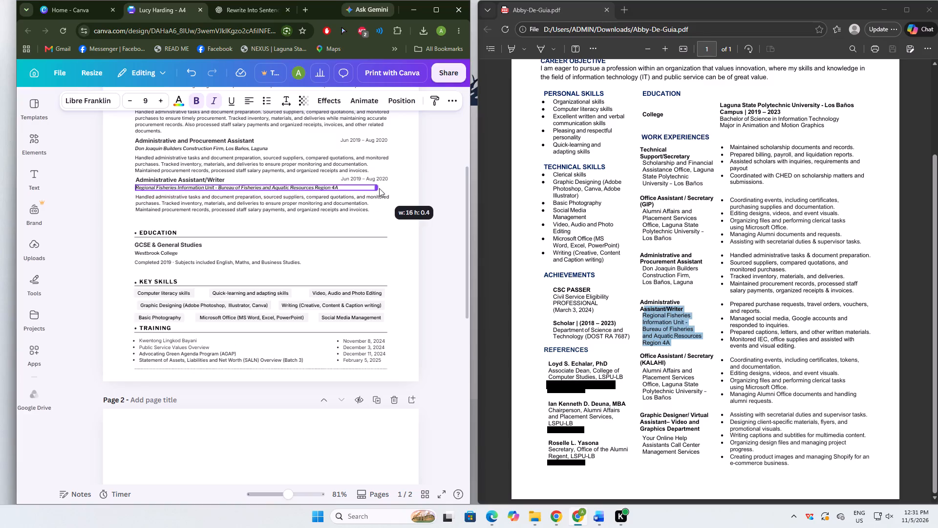
pyautogui.moveTo(379, 188); pyautogui.dragTo(380, 188)
pyautogui.click(352, 213)
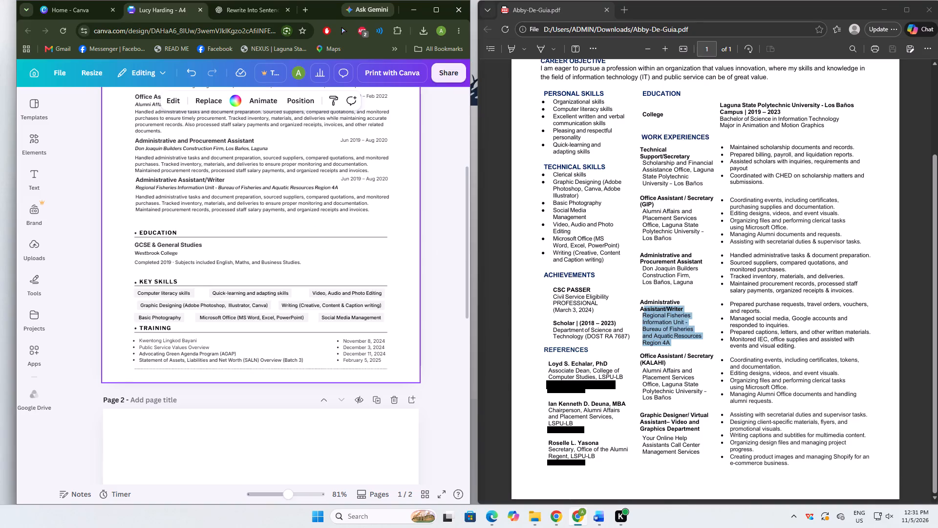
# Copy the four duty bullets of the Administrative Assistant/Writer job from the resume PDF, starting at "Prepared purchase requests".
pyautogui.click(752, 329)
pyautogui.moveTo(799, 347); pyautogui.dragTo(734, 305)
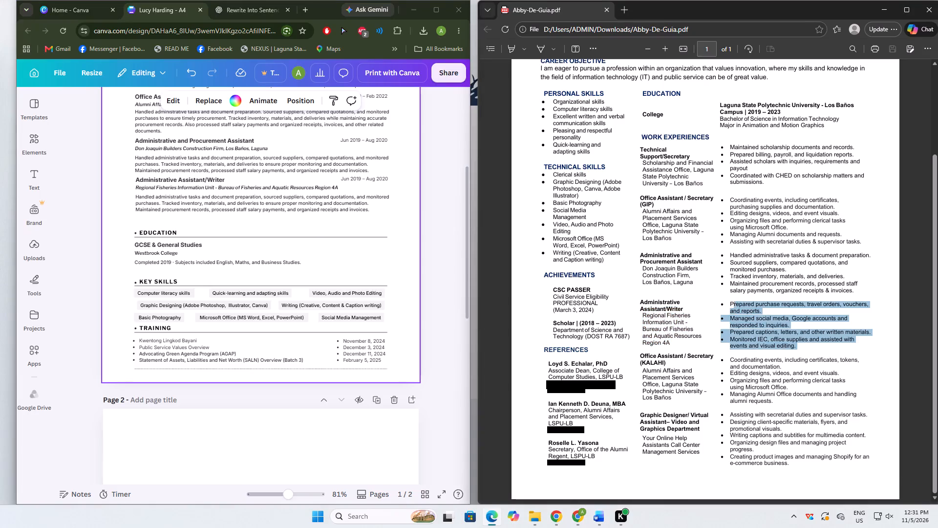
pyautogui.moveTo(734, 305); pyautogui.dragTo(731, 302)
pyautogui.click(730, 303)
pyautogui.moveTo(730, 303); pyautogui.dragTo(732, 303)
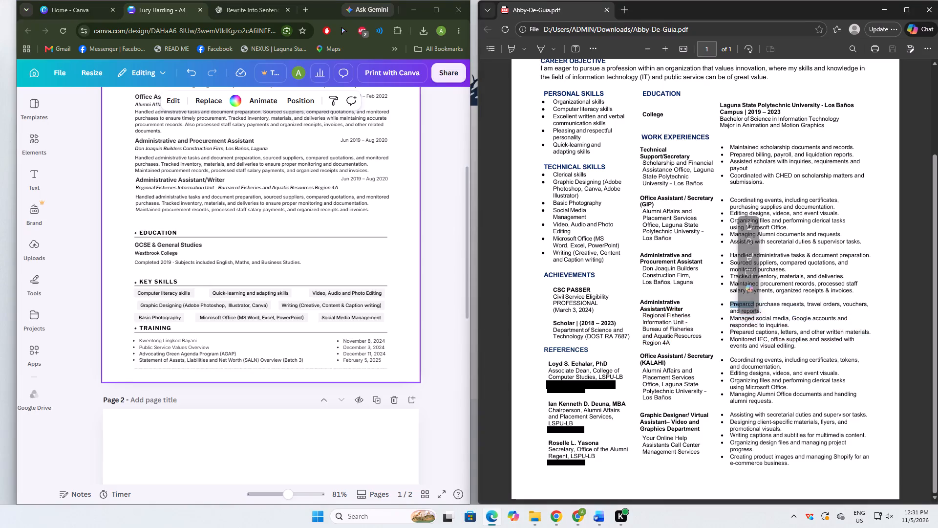
pyautogui.moveTo(732, 303); pyautogui.dragTo(797, 349)
pyautogui.click(797, 347)
pyautogui.moveTo(796, 346); pyautogui.dragTo(738, 312)
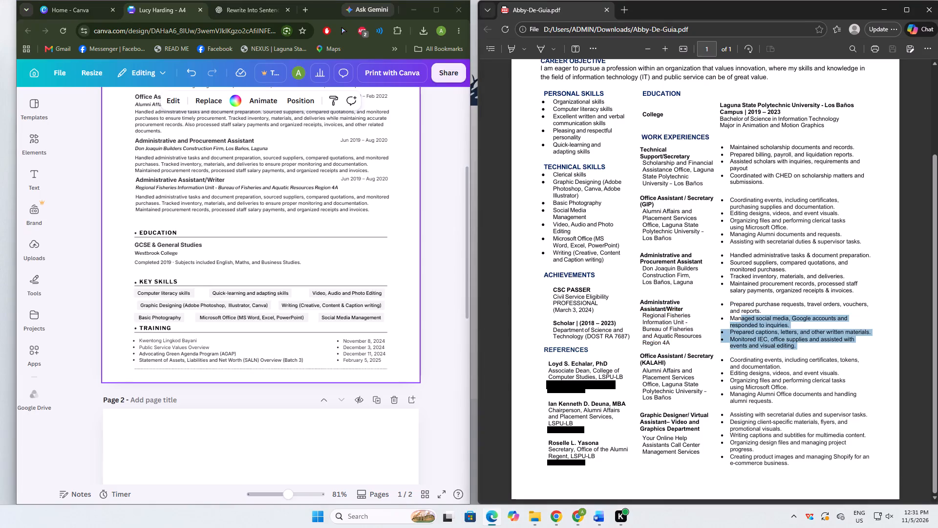
pyautogui.moveTo(738, 312); pyautogui.dragTo(715, 304)
pyautogui.hotkey('ctrl', 'c')
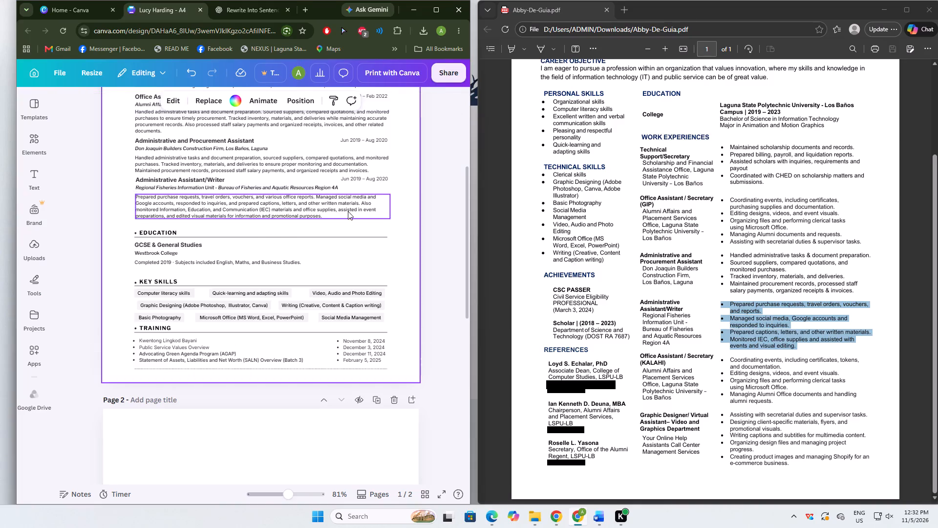
# Widen the Administrative Assistant/Writer description text box to about 17.5.
pyautogui.click(349, 203)
pyautogui.moveTo(393, 206); pyautogui.dragTo(401, 204)
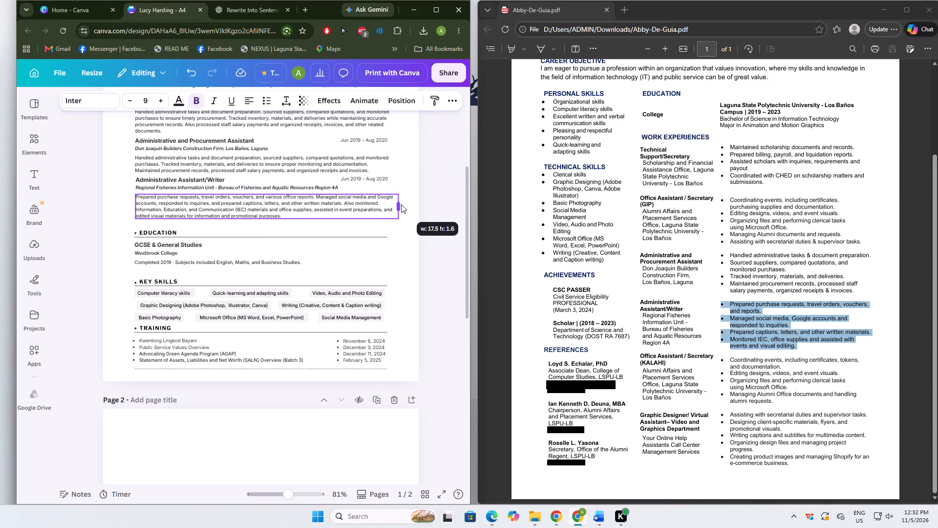
pyautogui.moveTo(401, 204); pyautogui.dragTo(400, 204)
pyautogui.click(385, 232)
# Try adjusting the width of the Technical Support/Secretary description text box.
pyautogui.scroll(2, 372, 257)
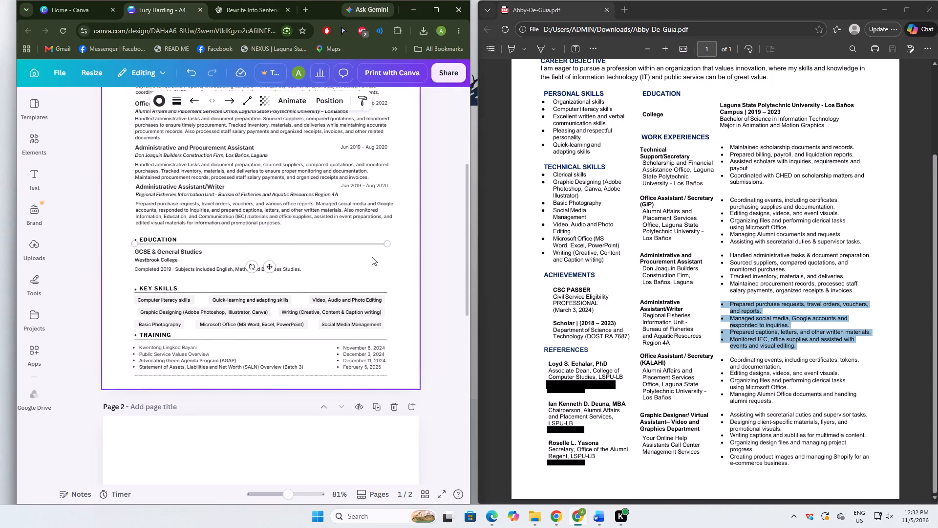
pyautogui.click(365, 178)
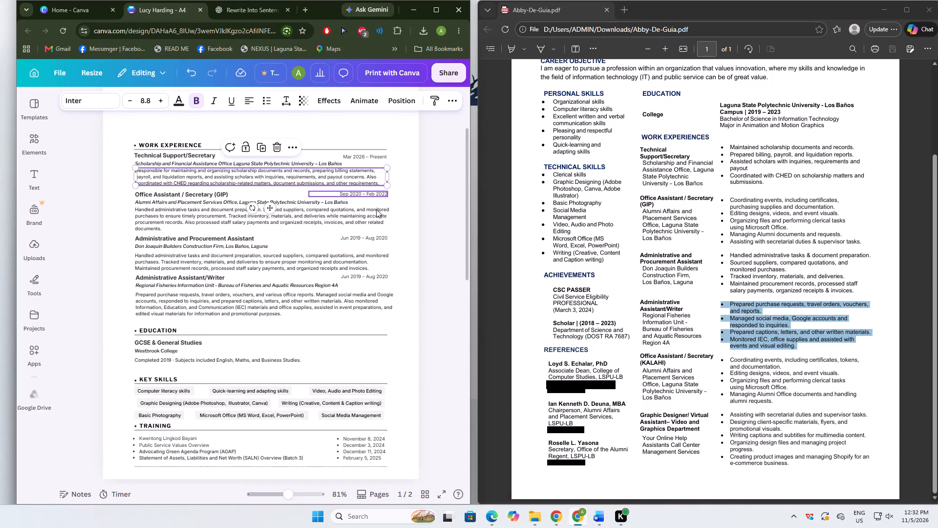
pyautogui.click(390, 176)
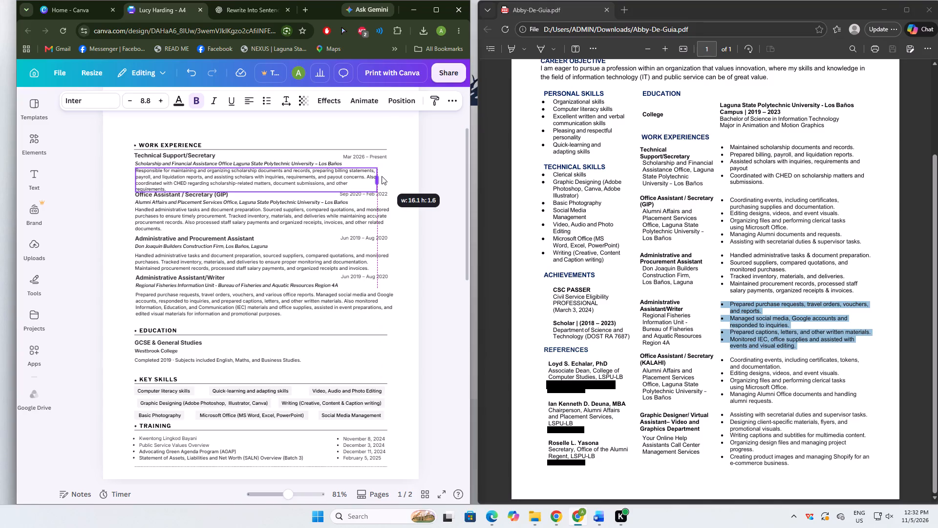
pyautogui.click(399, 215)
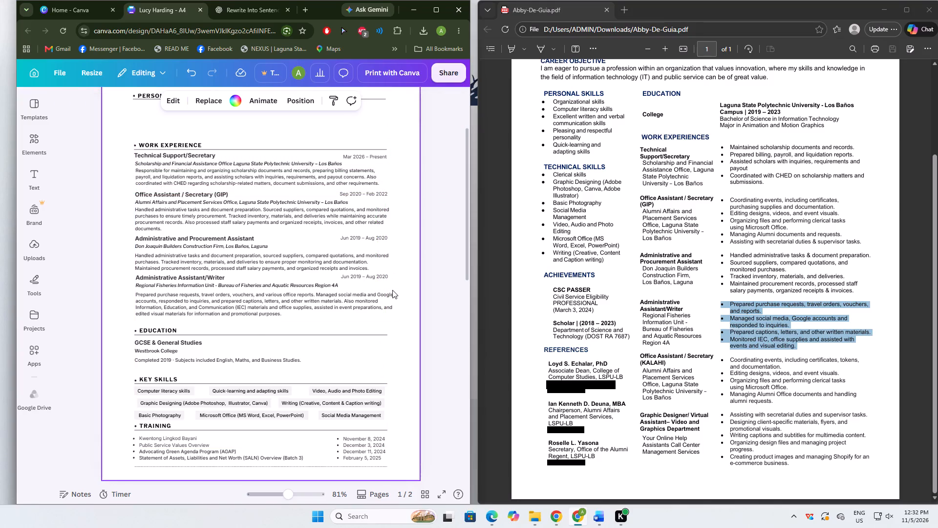
# Move the whole Education section, with its heading, line and text, slightly down so it sits closer to Key Skills.
pyautogui.scroll(-2, 393, 291)
pyautogui.scroll(4, 394, 294)
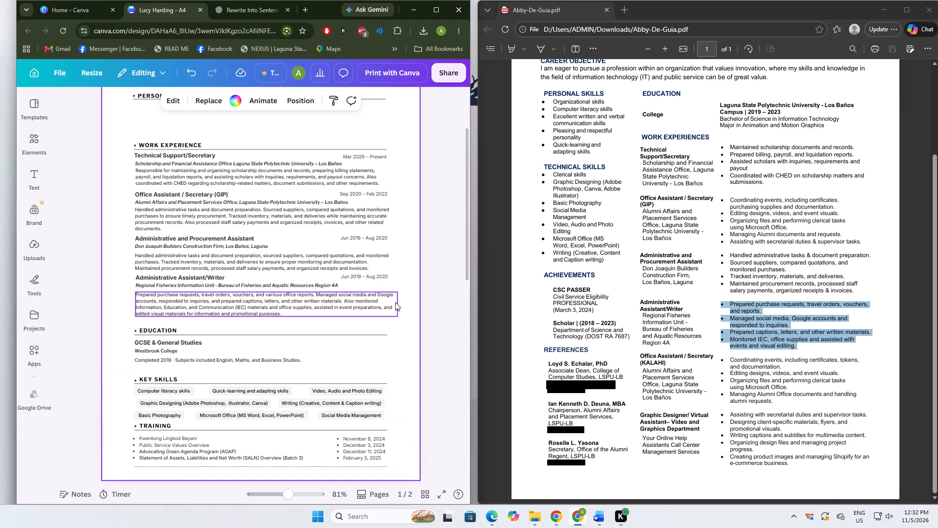
pyautogui.scroll(-4, 395, 308)
pyautogui.scroll(5, 396, 308)
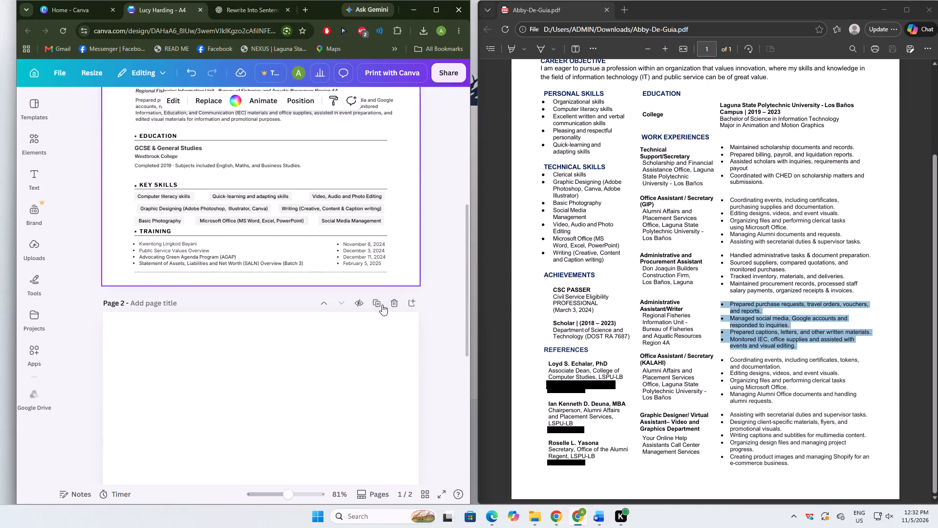
pyautogui.scroll(1, 382, 305)
pyautogui.moveTo(130, 281); pyautogui.dragTo(211, 317)
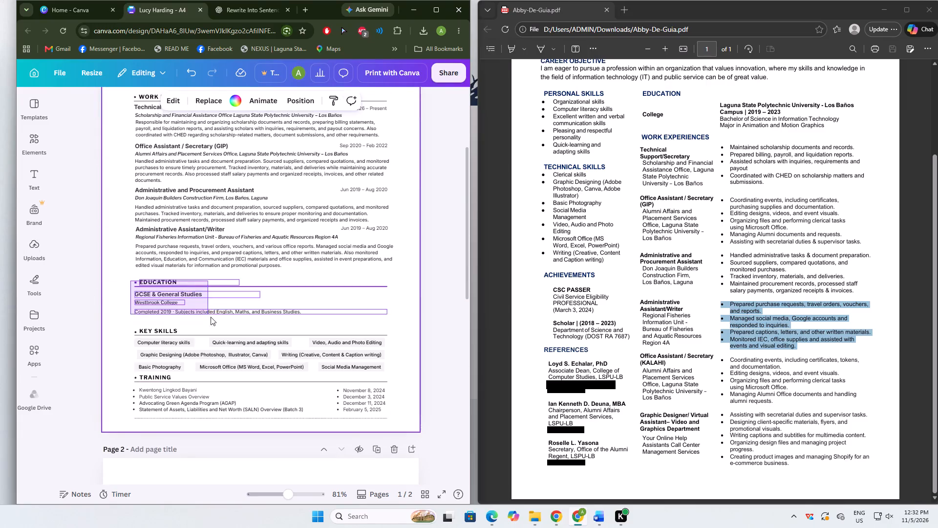
pyautogui.moveTo(211, 317); pyautogui.dragTo(223, 314)
pyautogui.moveTo(249, 309); pyautogui.dragTo(249, 320)
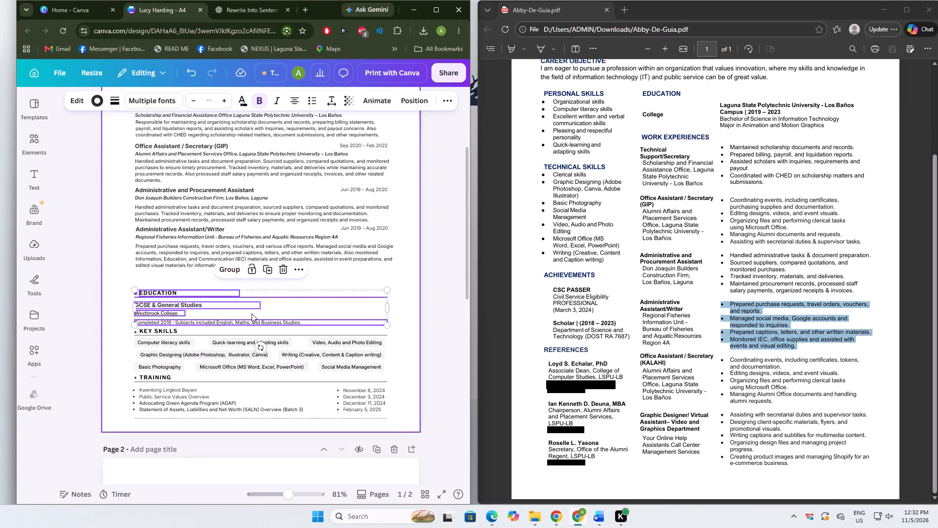
pyautogui.click(291, 308)
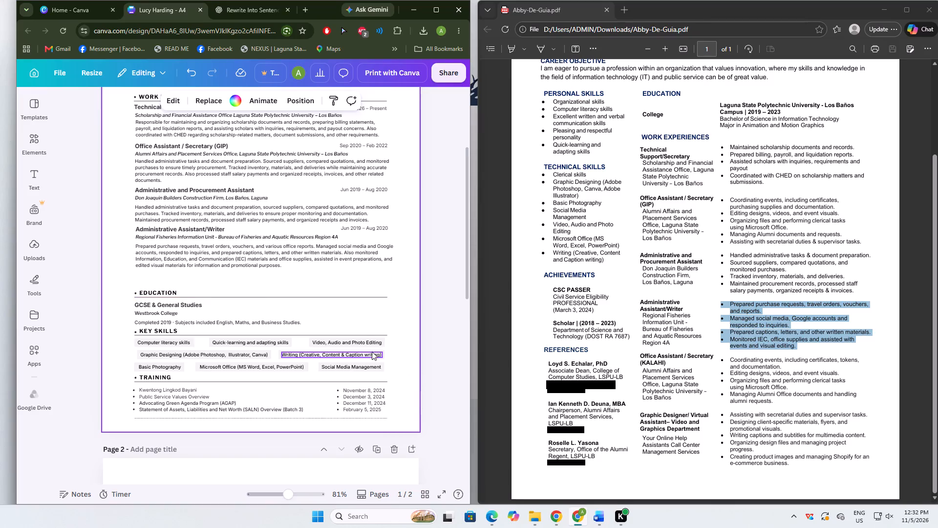
# Move the Education, Key Skills and Training sections together from page 1 to the upper part of page 2.
pyautogui.moveTo(118, 290); pyautogui.dragTo(399, 412)
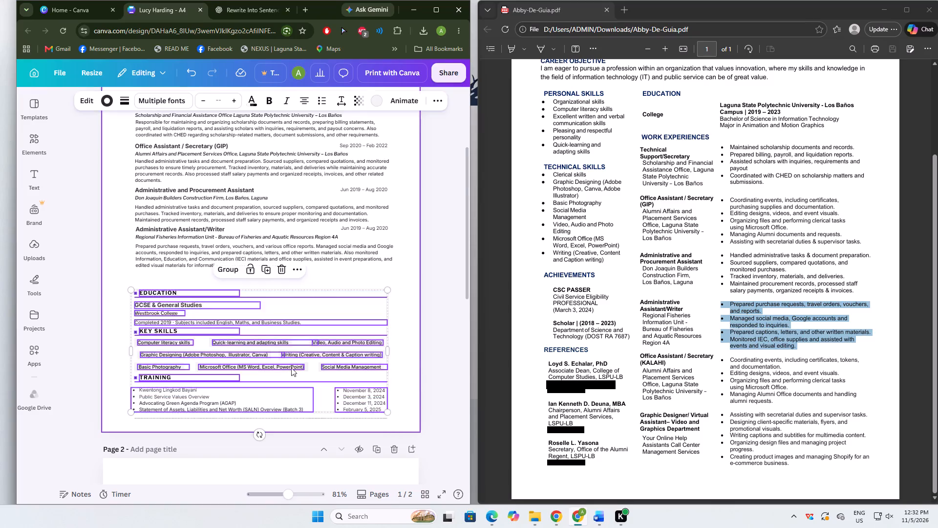
pyautogui.scroll(-3, 300, 342)
pyautogui.moveTo(359, 114); pyautogui.dragTo(367, 312)
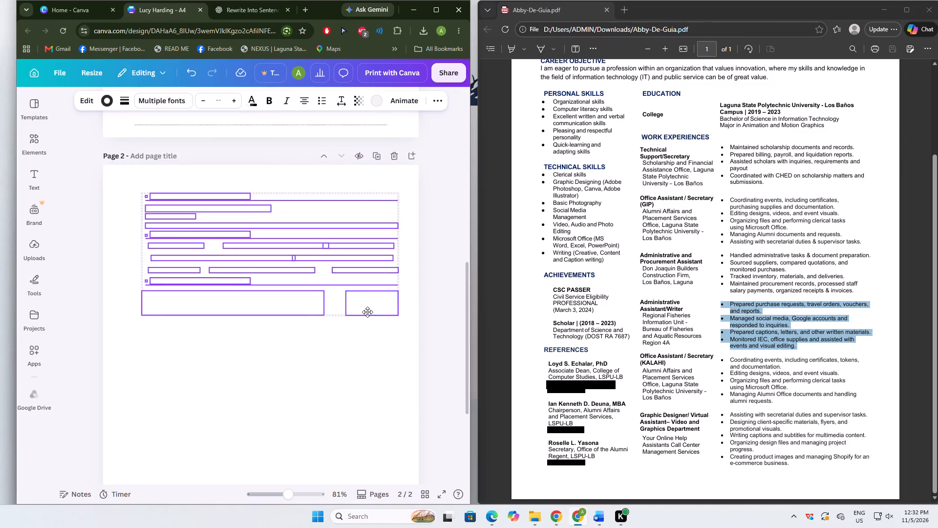
pyautogui.moveTo(367, 312); pyautogui.dragTo(364, 313)
# Paste two copies of the full Administrative Assistant/Writer entry on page 1 and place one just above the bottom line.
pyautogui.scroll(5, 373, 316)
pyautogui.scroll(-3, 363, 311)
pyautogui.scroll(2, 354, 311)
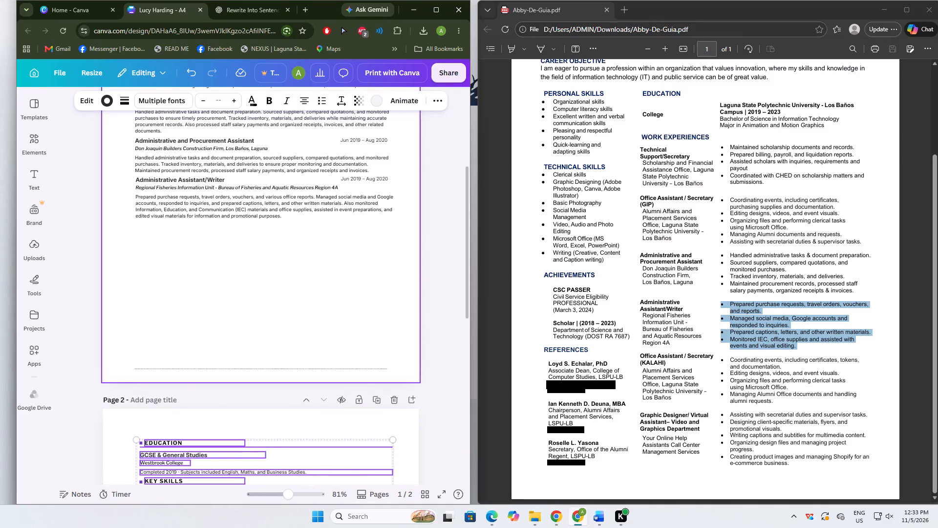
pyautogui.scroll(1, 353, 274)
pyautogui.moveTo(127, 230); pyautogui.dragTo(192, 239)
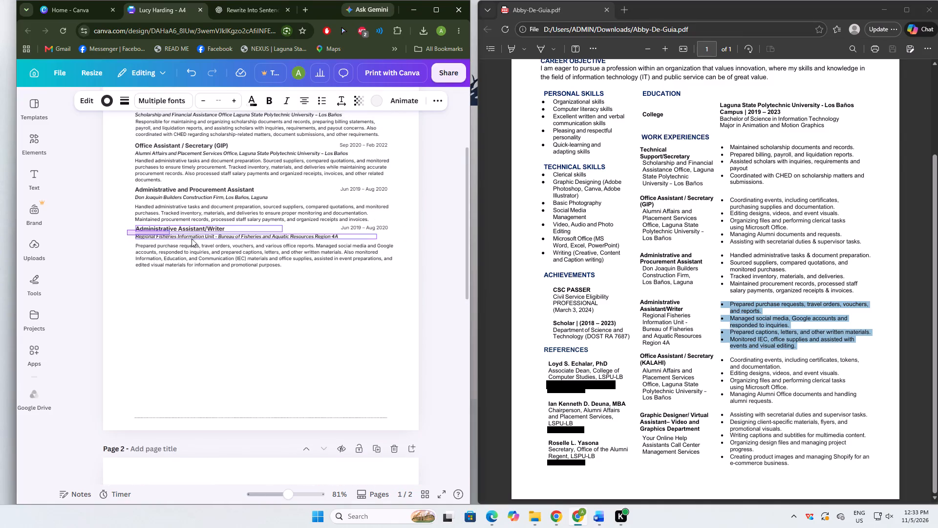
pyautogui.moveTo(192, 239); pyautogui.dragTo(371, 274)
pyautogui.hotkey('ctrl', 'c')
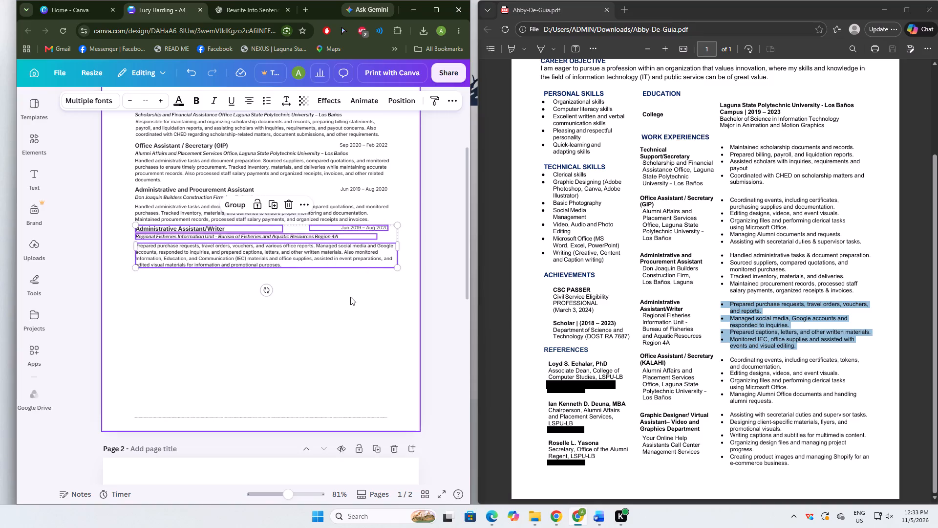
pyautogui.hotkey('ctrl', 'v')
pyautogui.hotkey('ctrl', 'v')
pyautogui.moveTo(329, 271); pyautogui.dragTo(317, 312)
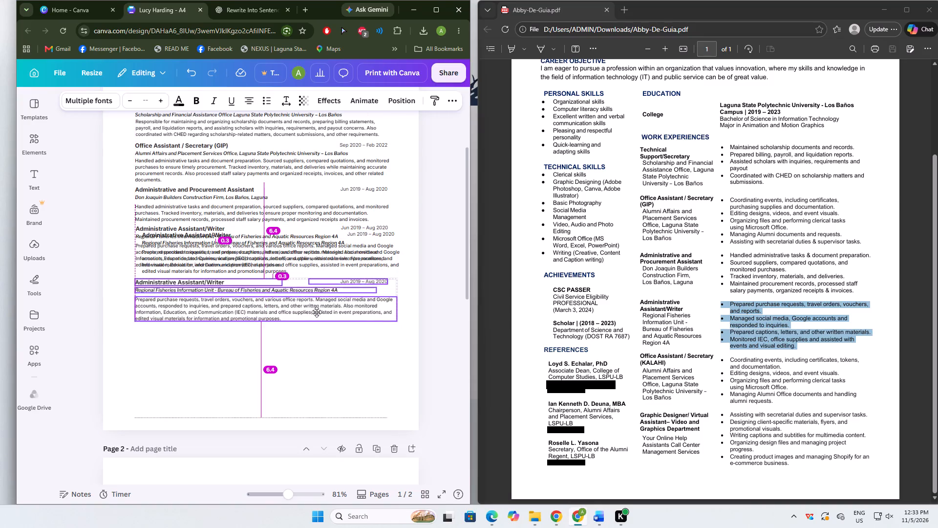
pyautogui.moveTo(317, 312); pyautogui.dragTo(317, 312)
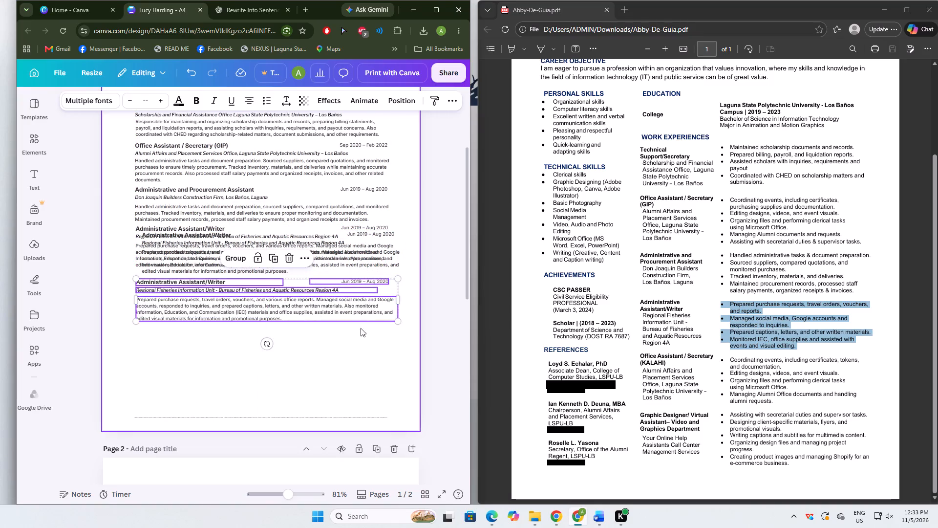
pyautogui.moveTo(343, 319); pyautogui.dragTo(343, 401)
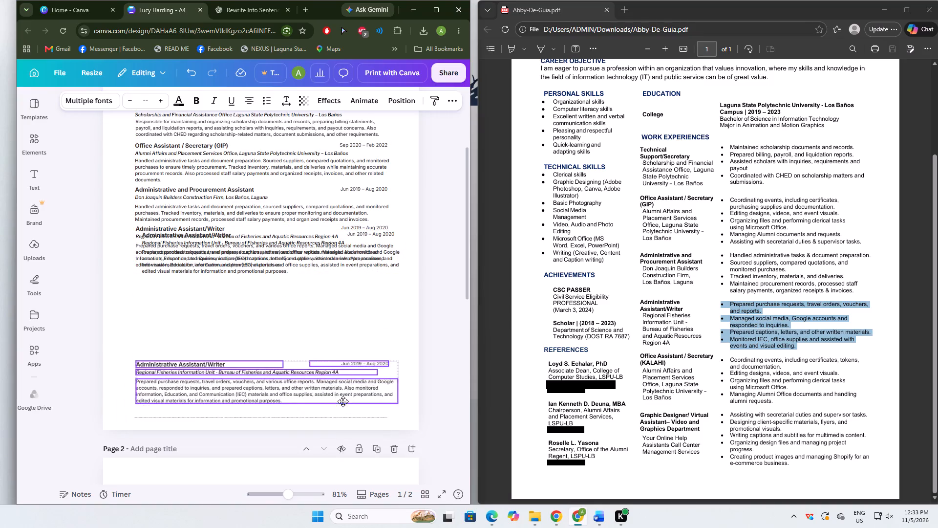
pyautogui.moveTo(343, 401); pyautogui.dragTo(343, 392)
# Move the other copy's title, date, employer line and description off the original entry and place them together directly below it.
pyautogui.click(202, 238)
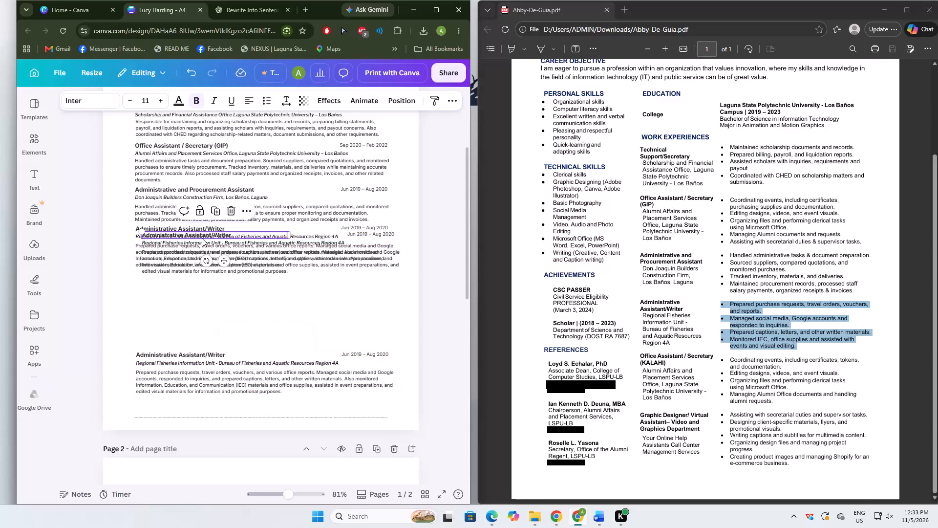
pyautogui.keyDown('shift'); pyautogui.click(348, 231); pyautogui.keyUp('shift')
pyautogui.keyDown('shift'); pyautogui.click(223, 243); pyautogui.keyUp('shift')
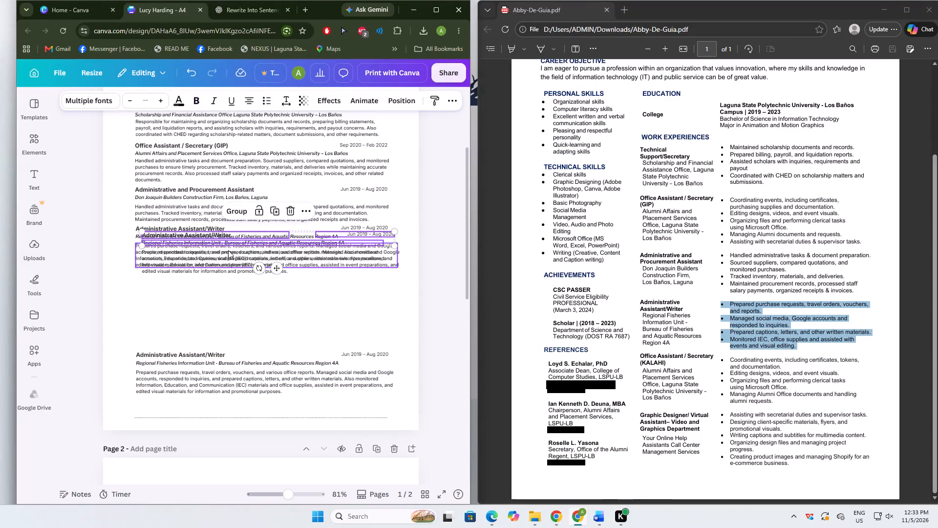
pyautogui.keyDown('shift'); pyautogui.click(228, 260); pyautogui.keyUp('shift')
pyautogui.moveTo(234, 264); pyautogui.dragTo(227, 312)
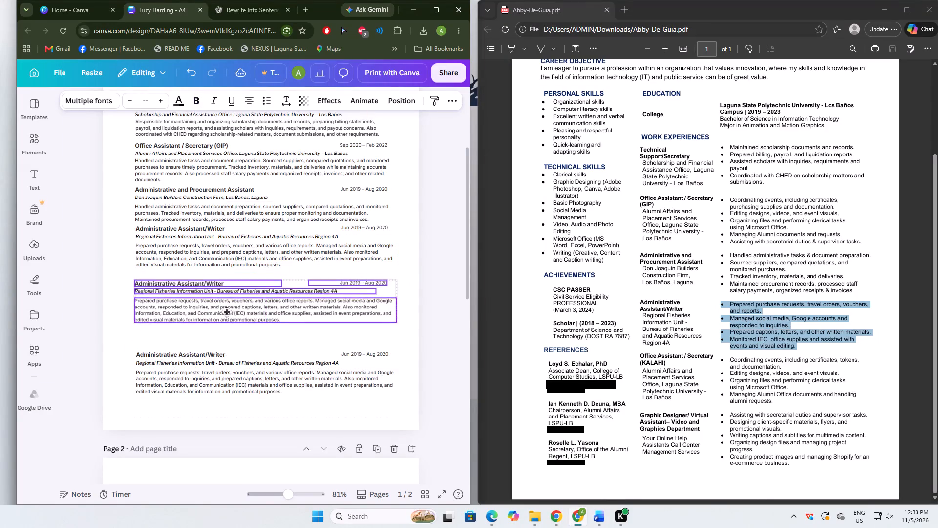
pyautogui.moveTo(227, 312); pyautogui.dragTo(227, 309)
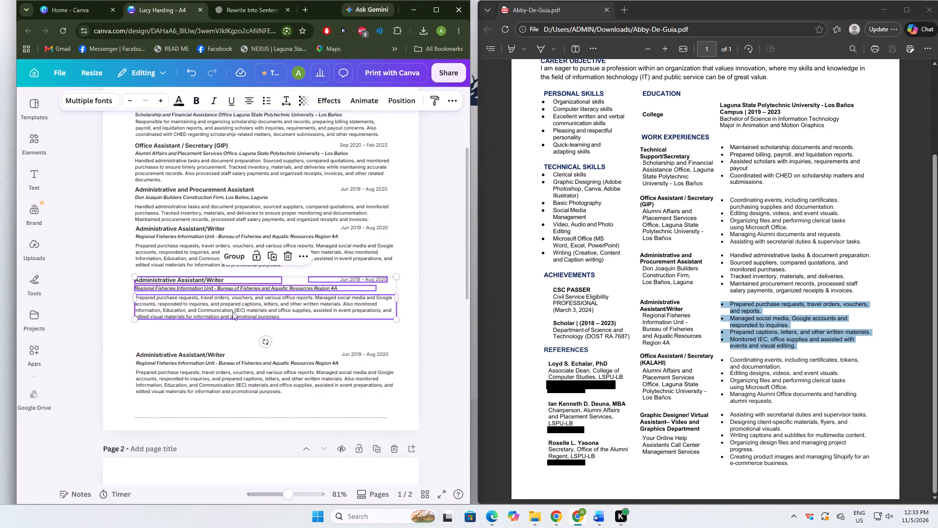
pyautogui.scroll(1, 163, 210)
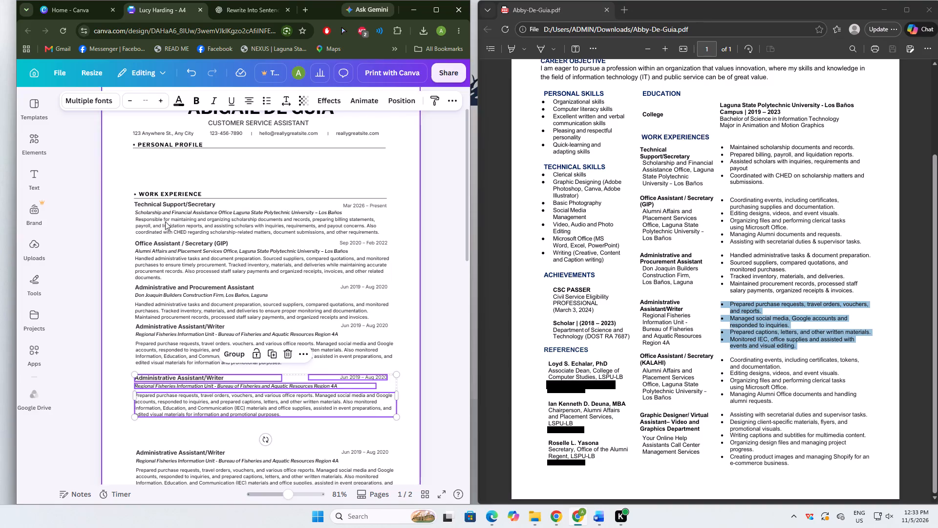
# Move the Work Experience heading and line, together with the first four entries' titles, employer lines and descriptions, slightly up toward Personal Profile.
pyautogui.moveTo(132, 192); pyautogui.dragTo(254, 327)
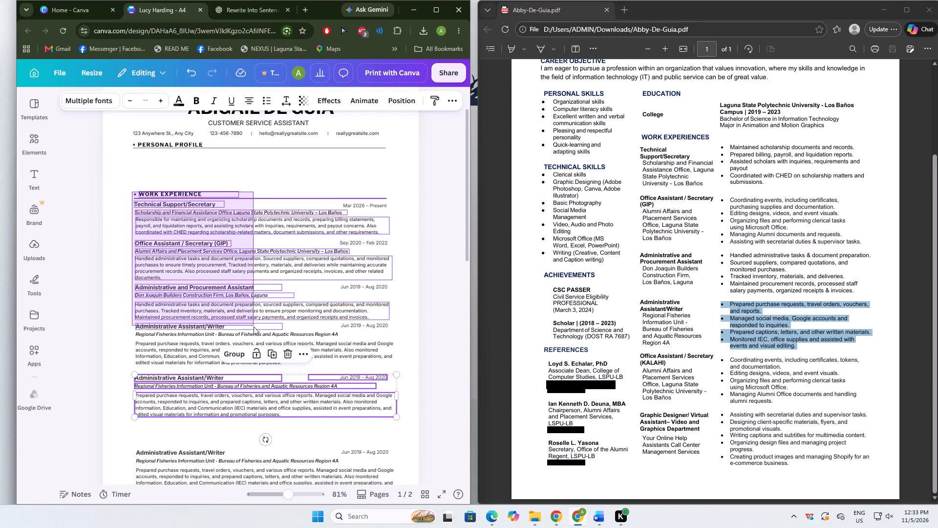
pyautogui.moveTo(254, 327); pyautogui.dragTo(215, 365)
pyautogui.moveTo(209, 359); pyautogui.dragTo(210, 352)
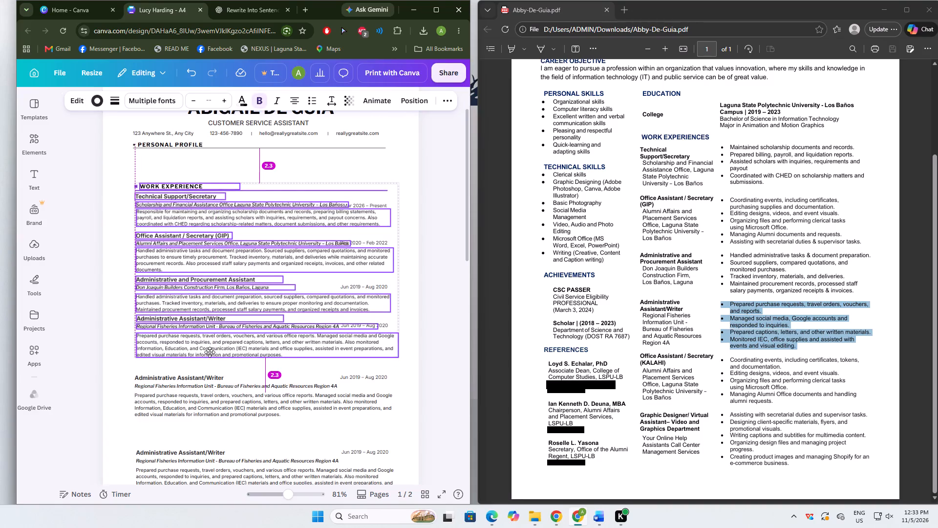
pyautogui.moveTo(210, 352); pyautogui.dragTo(206, 354)
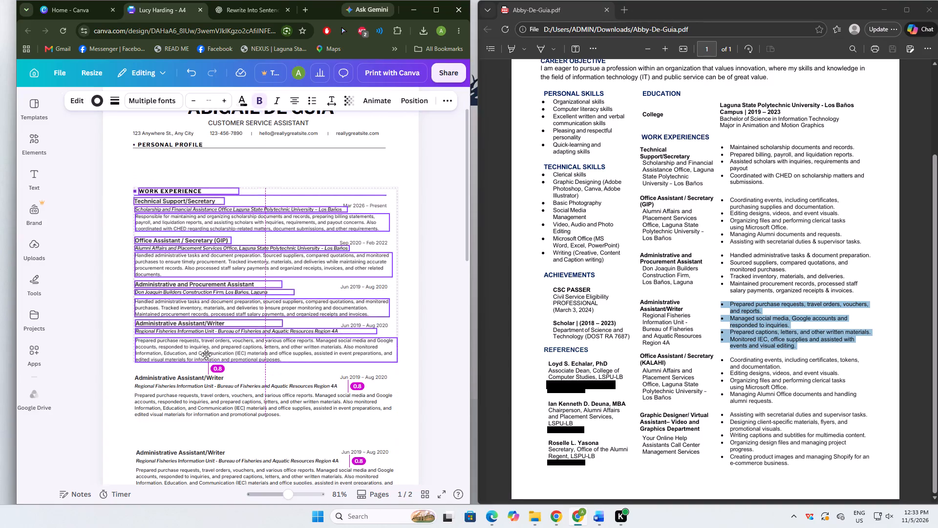
pyautogui.moveTo(206, 354); pyautogui.dragTo(208, 355)
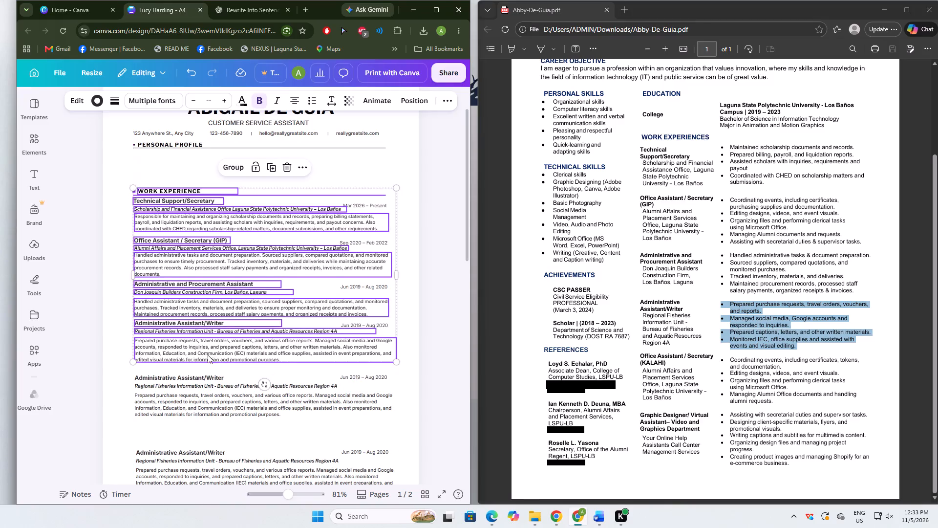
pyautogui.click(123, 297)
# Move the titles, employer lines and descriptions of the first four Work Experience entries slightly down, away from the section heading.
pyautogui.moveTo(122, 201); pyautogui.dragTo(132, 214)
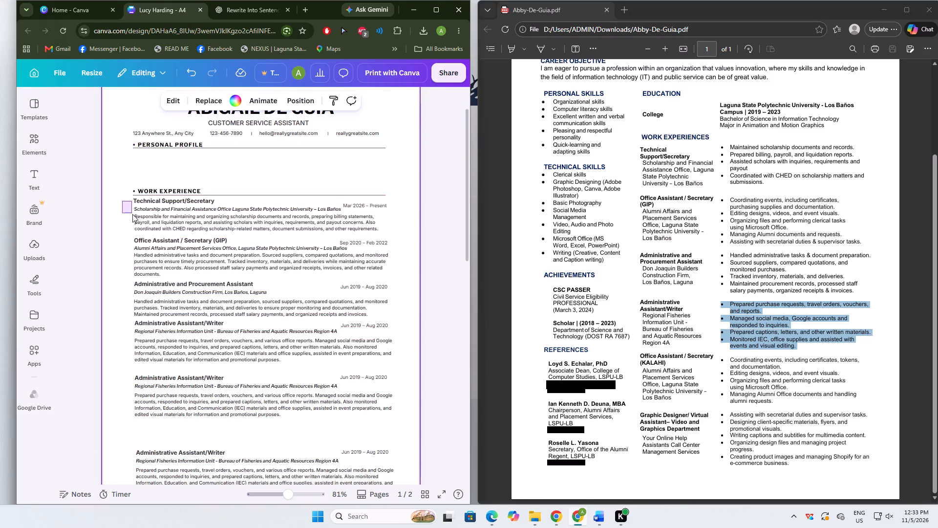
pyautogui.moveTo(132, 214); pyautogui.dragTo(188, 366)
pyautogui.click(190, 354)
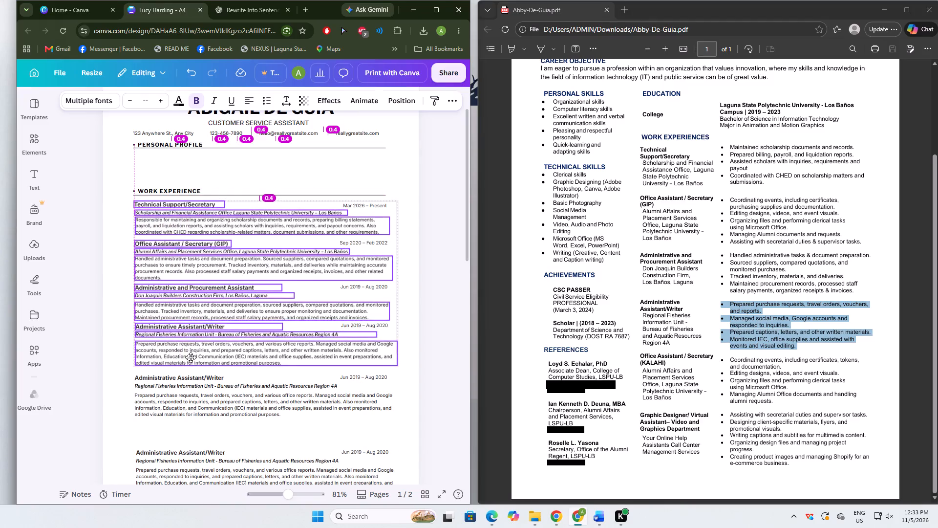
pyautogui.click(120, 239)
pyautogui.click(126, 241)
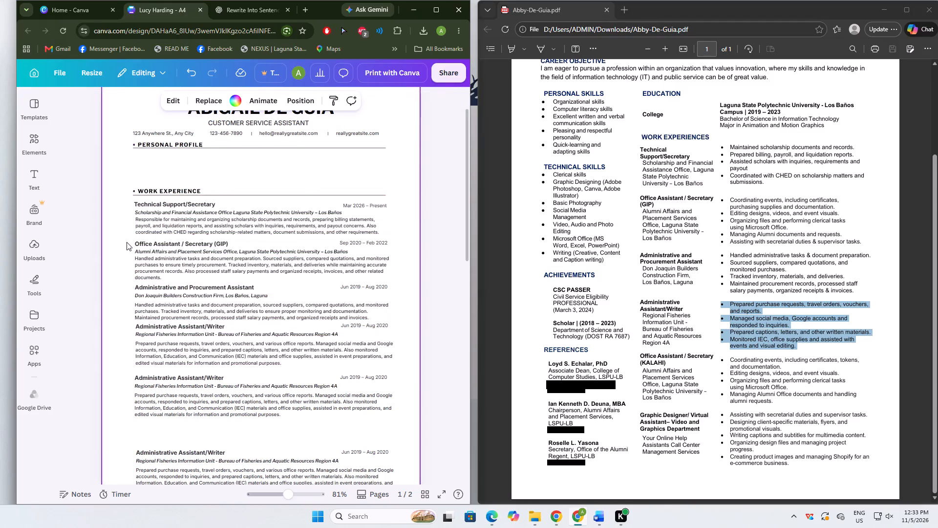
# Move the text of the Administrative and Procurement Assistant entry and the first Administrative Assistant/Writer entry slightly down, leaving their dates in place.
pyautogui.moveTo(124, 286); pyautogui.dragTo(161, 314)
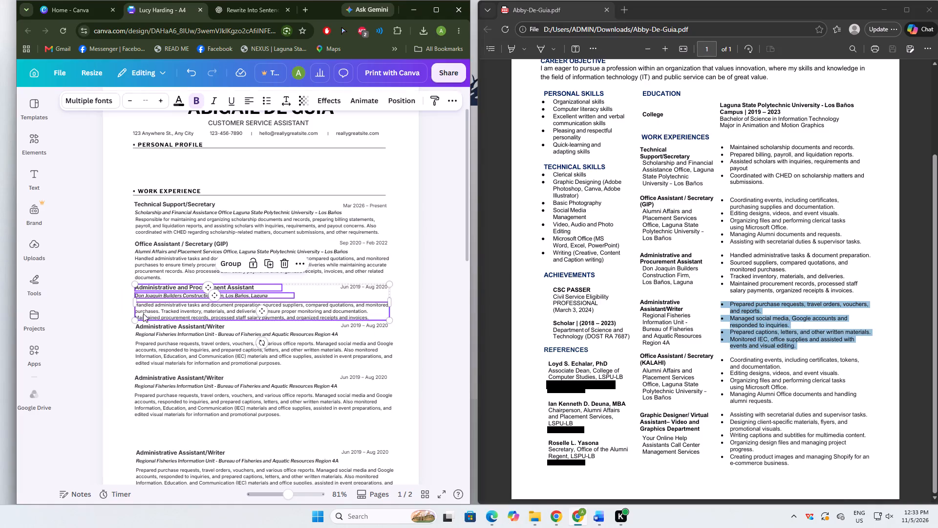
pyautogui.click(122, 308)
pyautogui.moveTo(126, 286); pyautogui.dragTo(161, 353)
pyautogui.click(163, 351)
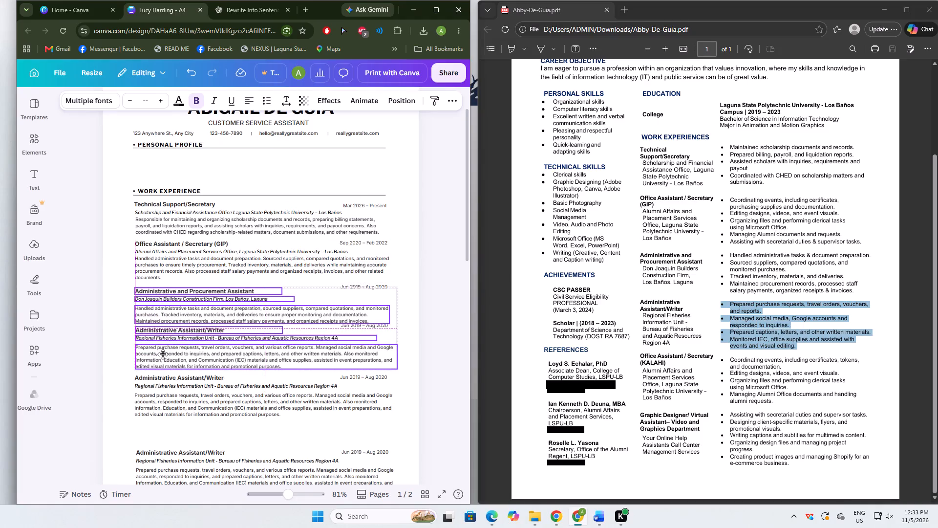
pyautogui.scroll(-4, 166, 318)
pyautogui.scroll(4, 170, 306)
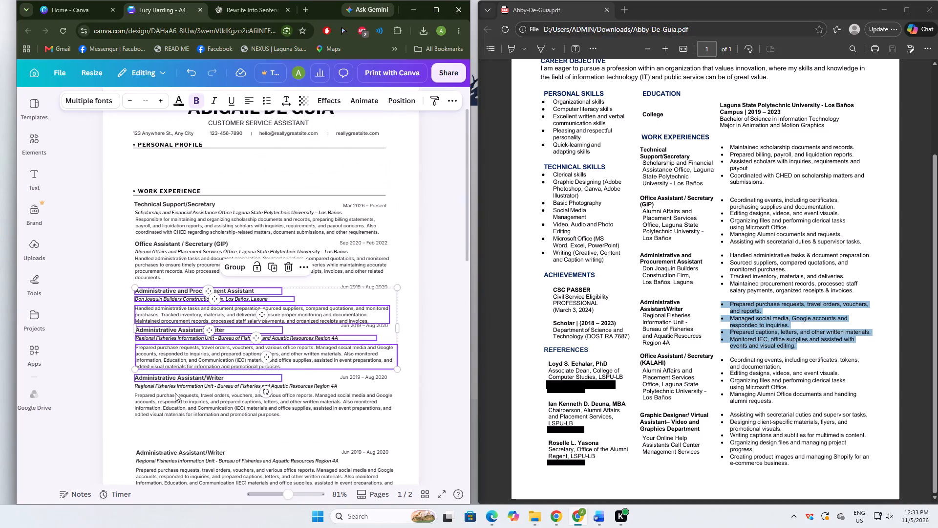
# Move the titles, employer lines and descriptions of the upper two Administrative Assistant/Writer entries slightly down, widening the gap below the Procurement Assistant entry.
pyautogui.click(173, 396)
pyautogui.moveTo(130, 328); pyautogui.dragTo(131, 330)
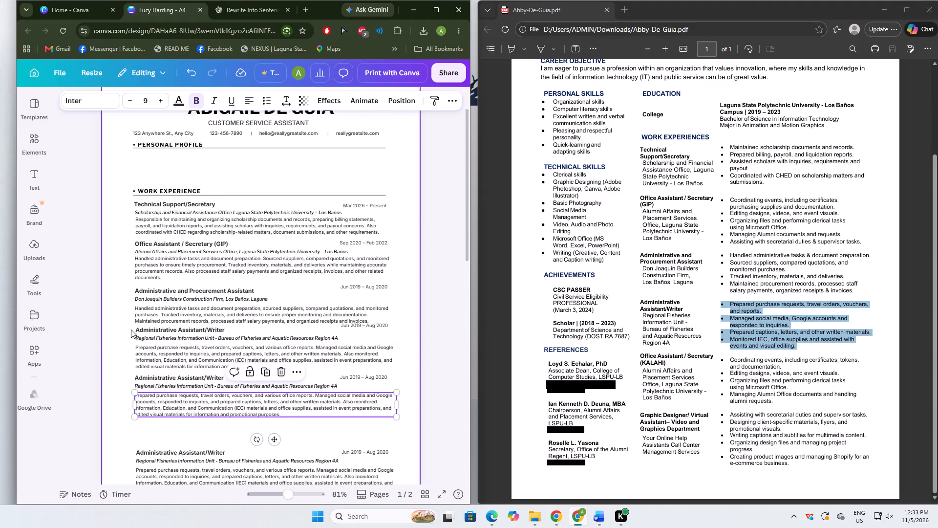
pyautogui.moveTo(131, 330); pyautogui.dragTo(157, 403)
pyautogui.moveTo(162, 361); pyautogui.dragTo(162, 366)
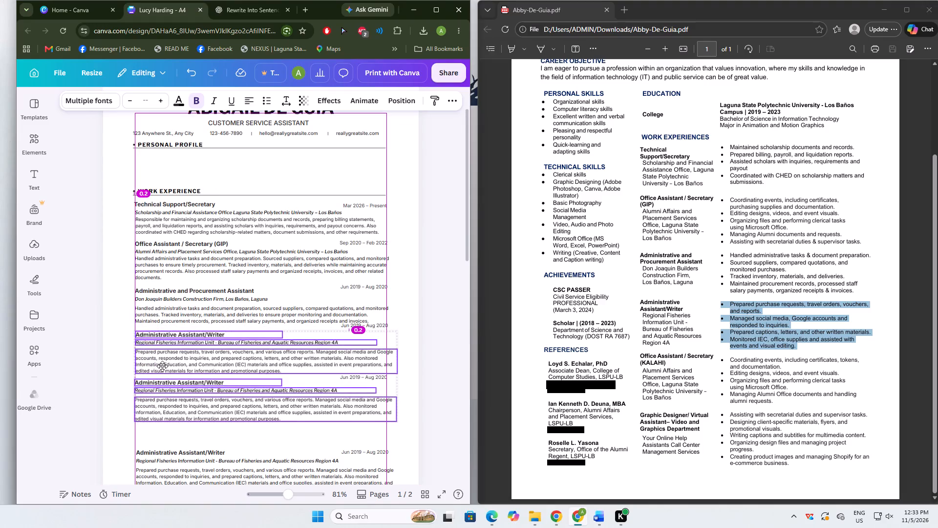
pyautogui.moveTo(162, 366); pyautogui.dragTo(162, 366)
pyautogui.click(173, 363)
pyautogui.scroll(-2, 119, 348)
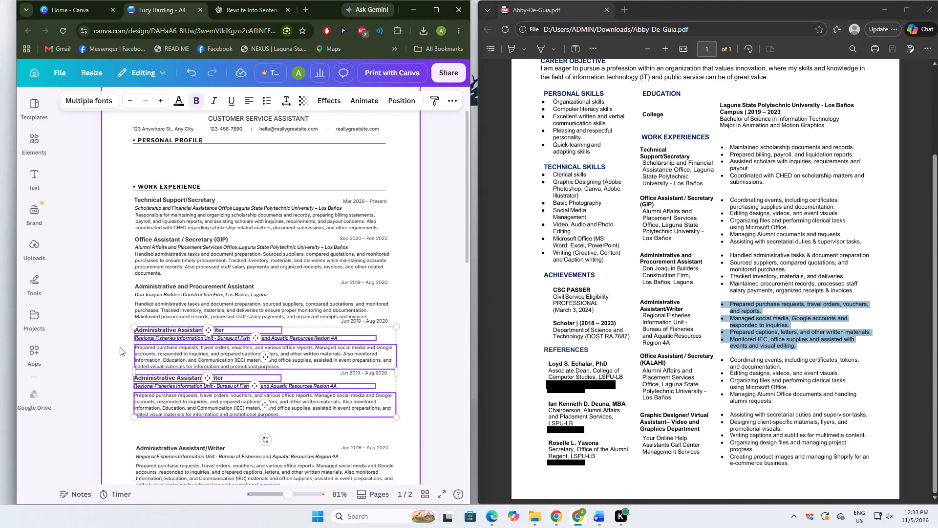
pyautogui.click(122, 323)
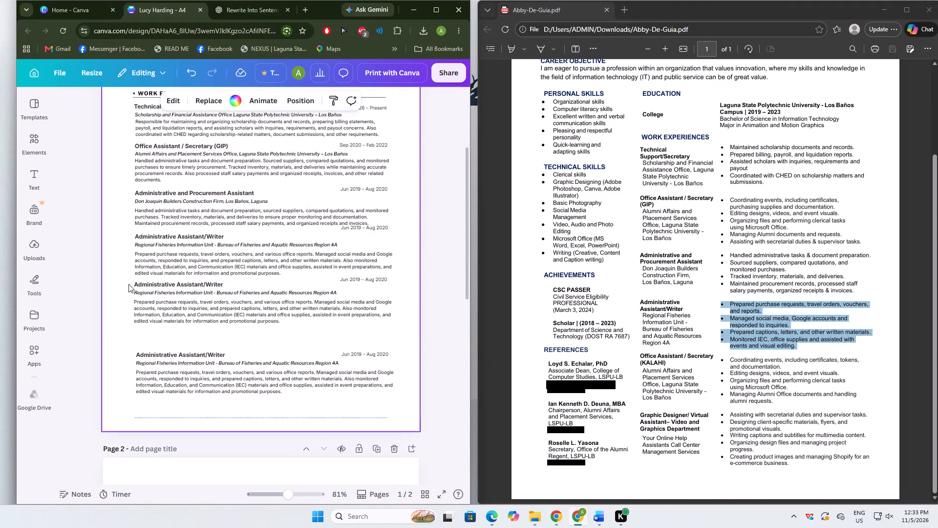
# Move the dates of the first Administrative Assistant/Writer entry and the Administrative and Procurement Assistant entry down, level with their job titles.
pyautogui.scroll(1, 141, 287)
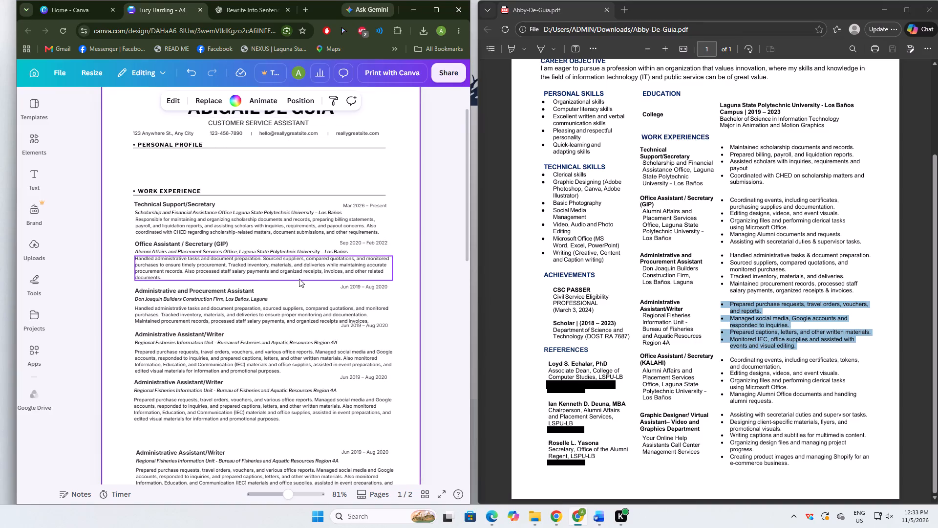
pyautogui.scroll(-2, 300, 279)
pyautogui.scroll(2, 252, 282)
pyautogui.scroll(-2, 255, 282)
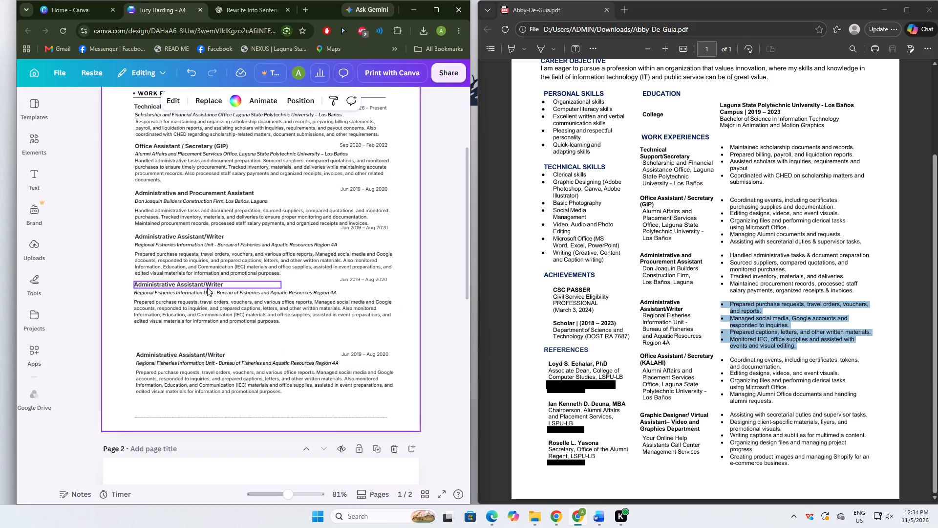
pyautogui.moveTo(125, 287); pyautogui.dragTo(363, 307)
pyautogui.click(324, 331)
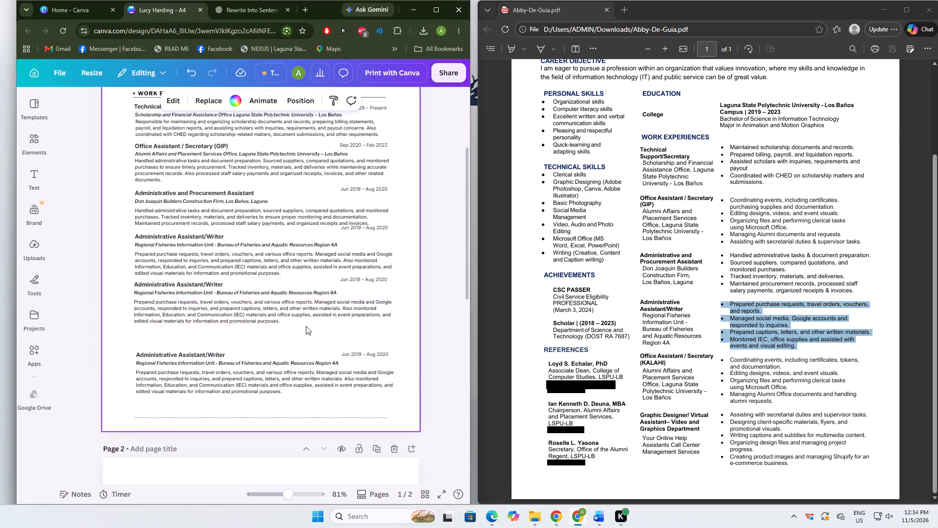
pyautogui.moveTo(373, 230); pyautogui.dragTo(374, 237)
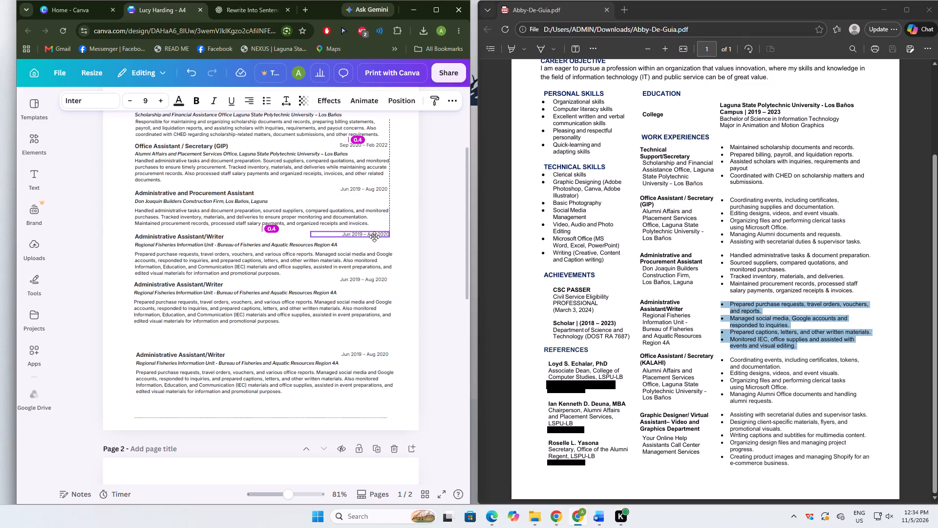
pyautogui.moveTo(374, 237); pyautogui.dragTo(375, 239)
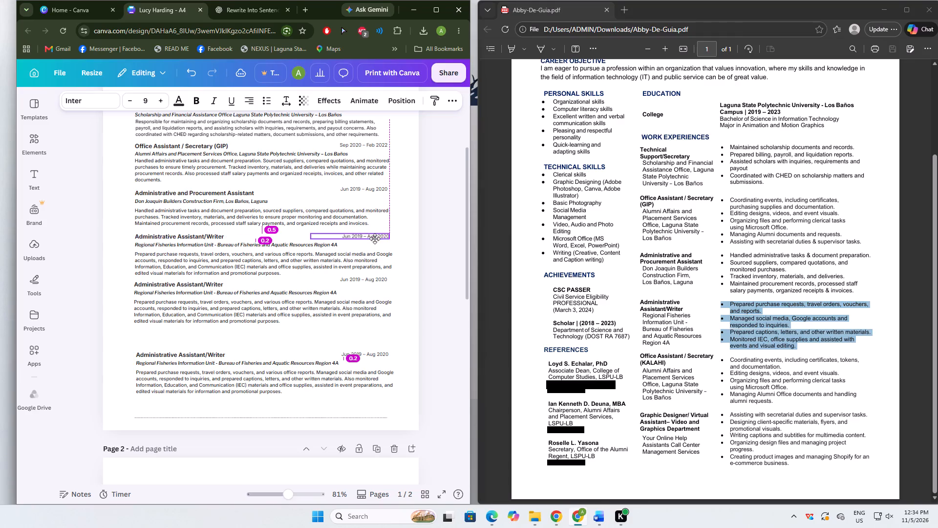
pyautogui.moveTo(375, 239); pyautogui.dragTo(376, 239)
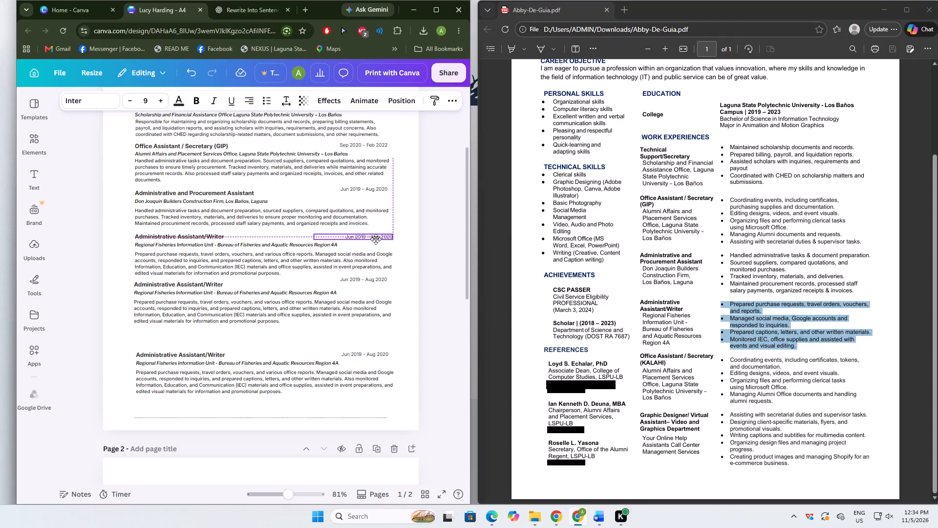
pyautogui.moveTo(376, 239); pyautogui.dragTo(373, 238)
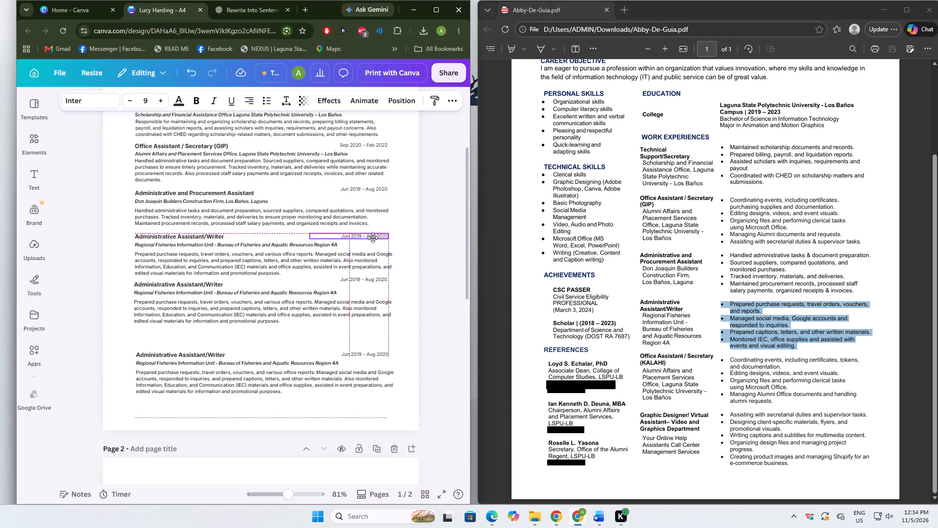
pyautogui.moveTo(373, 238); pyautogui.dragTo(372, 238)
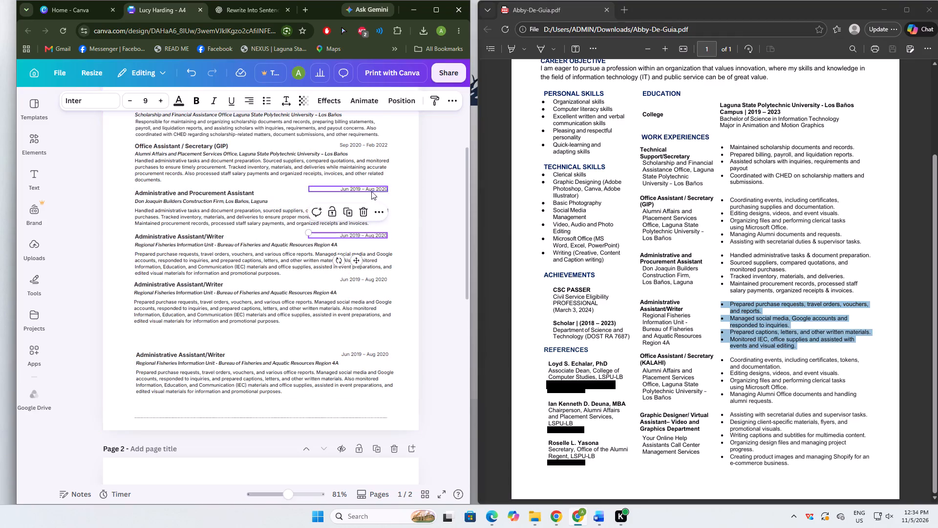
pyautogui.moveTo(372, 190); pyautogui.dragTo(372, 195)
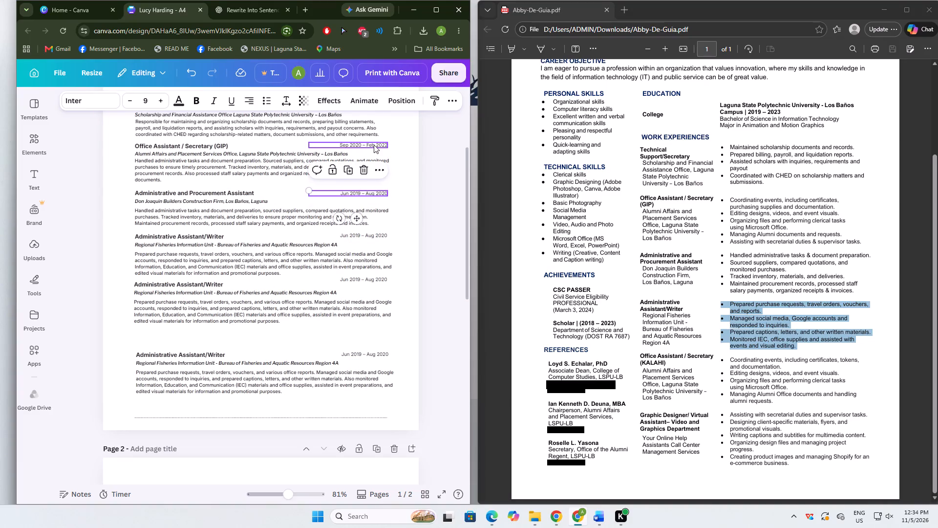
pyautogui.click(374, 145)
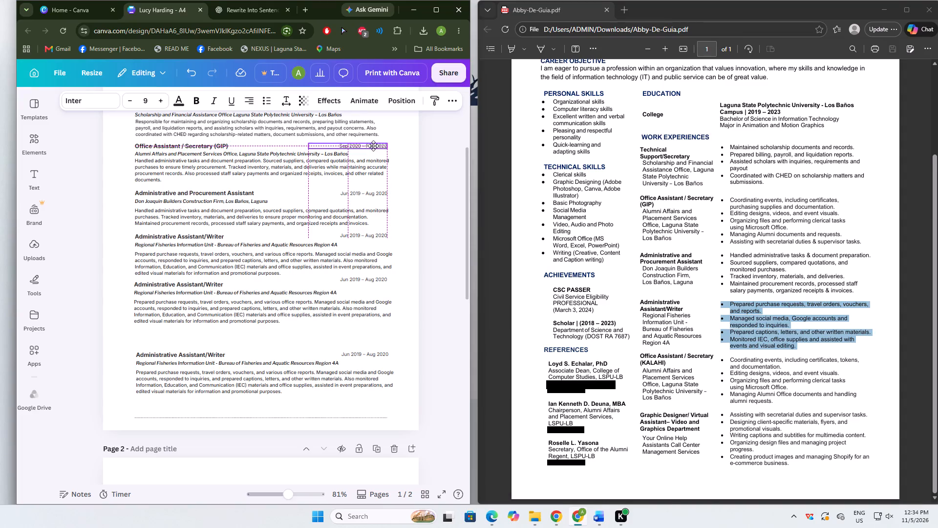
pyautogui.click(400, 312)
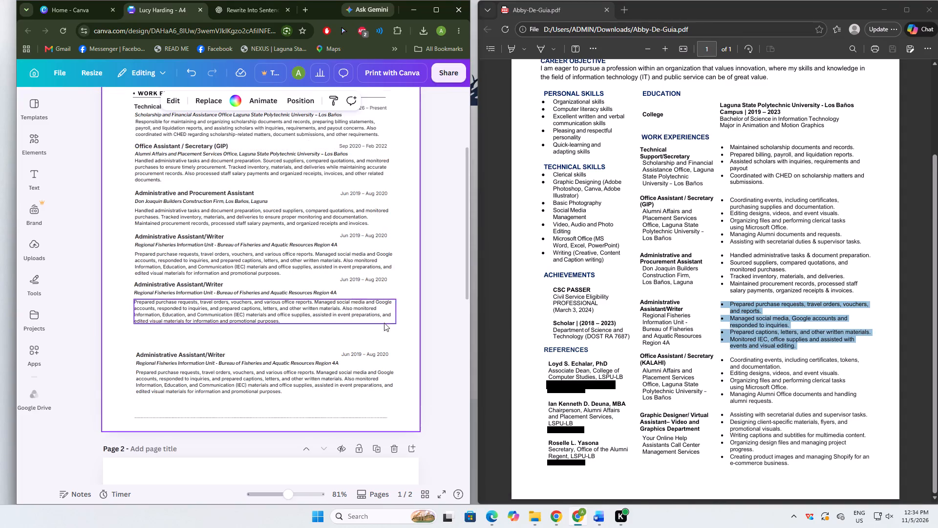
# Replace the second Administrative Assistant/Writer title with "Office Assistant / Secretary (KALAHI)" copied from the resume PDF.
pyautogui.click(717, 371)
pyautogui.click(640, 356)
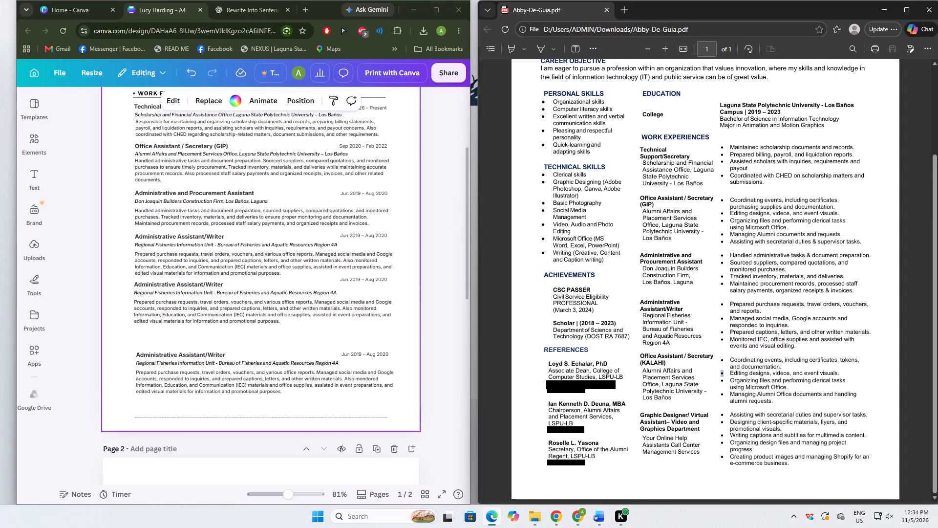
pyautogui.moveTo(640, 357); pyautogui.dragTo(670, 363)
pyautogui.hotkey('ctrl', 'c')
pyautogui.doubleClick(208, 285)
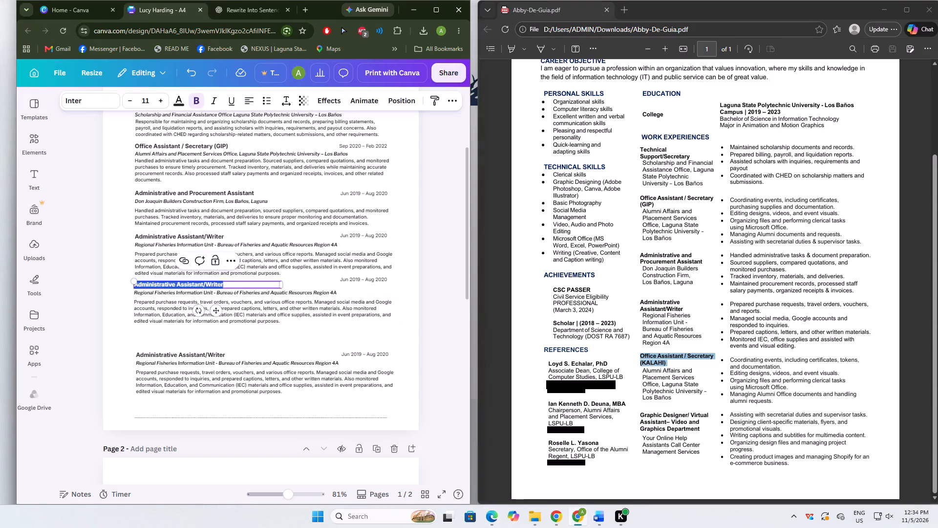
pyautogui.hotkey('ctrl', 'v')
# Replace the KALAHI entry's employer line with the PDF's "Alumni Affairs and Placement Services Office, Laguna State Polytechnic University – Los Baños", without the "(KALAHI)" text.
pyautogui.click(666, 388)
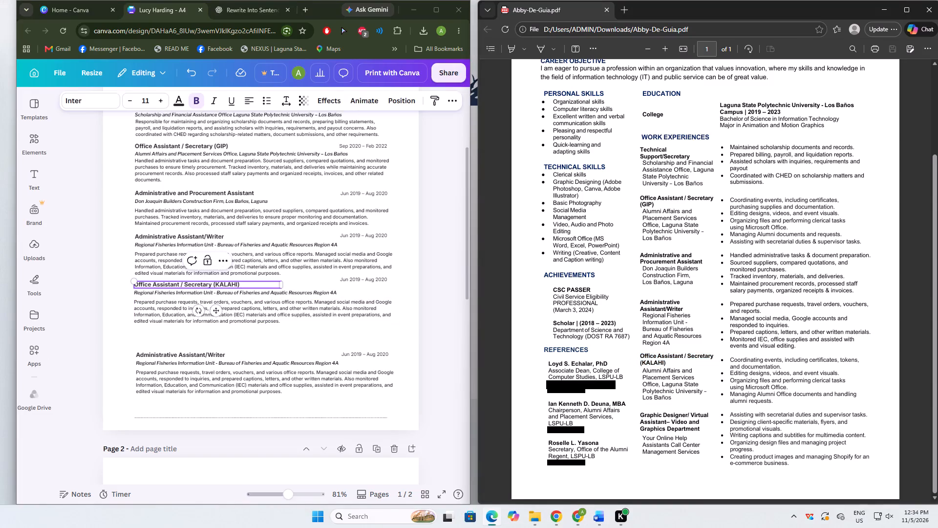
pyautogui.moveTo(675, 397); pyautogui.dragTo(641, 371)
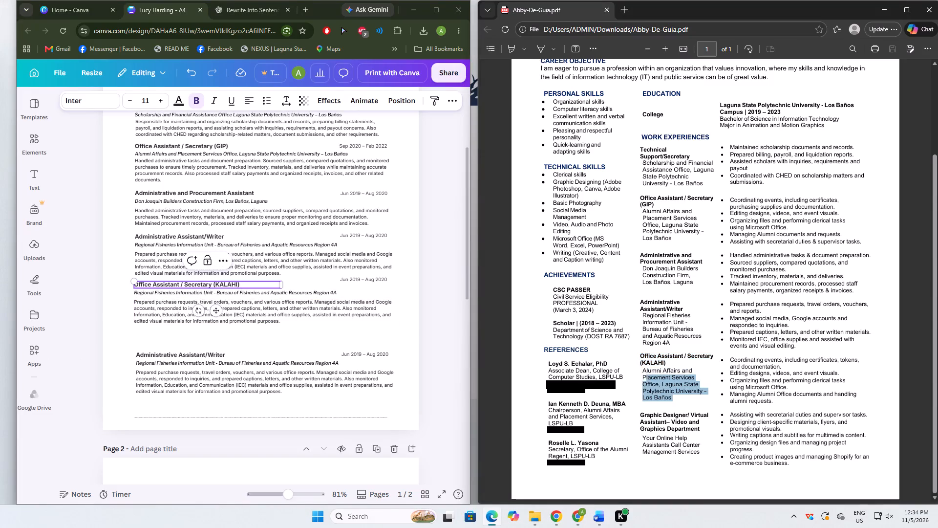
pyautogui.moveTo(641, 371); pyautogui.dragTo(641, 366)
pyautogui.hotkey('ctrl', 'c')
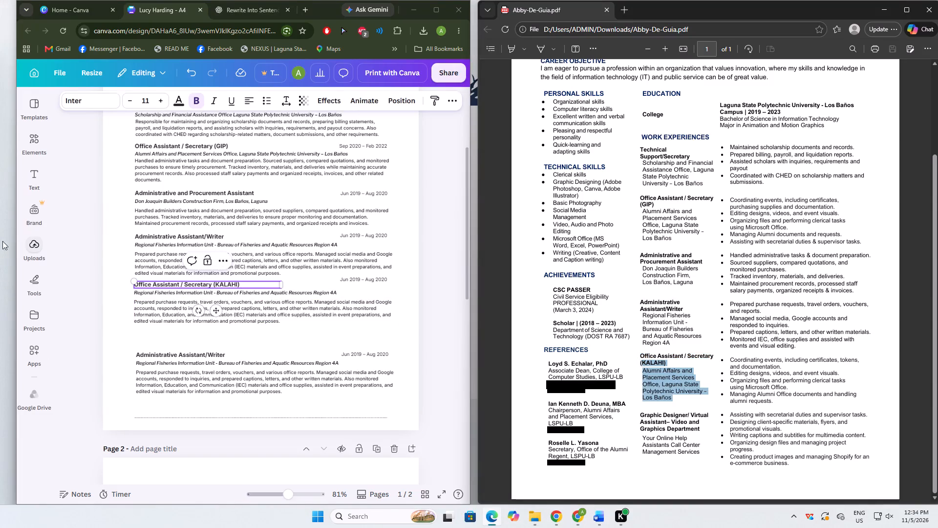
pyautogui.doubleClick(271, 293)
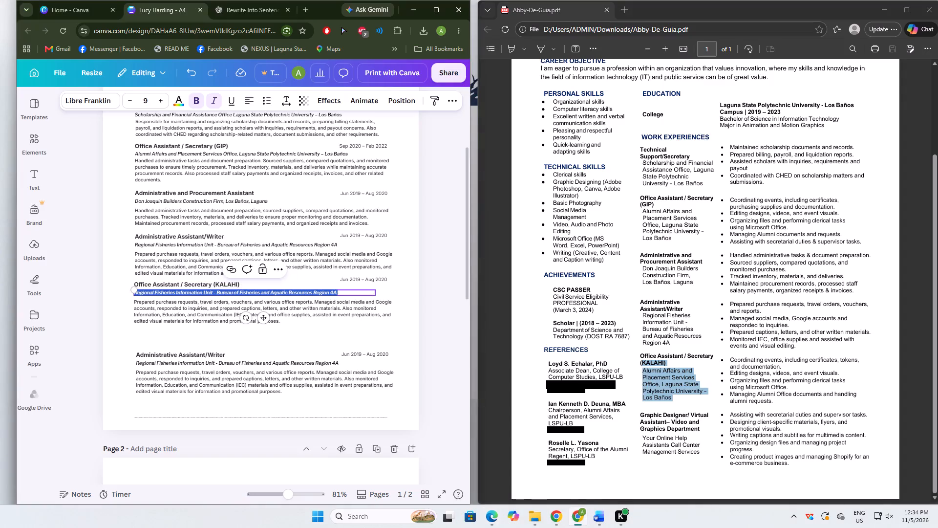
pyautogui.hotkey('ctrl', 'v')
pyautogui.click(229, 292)
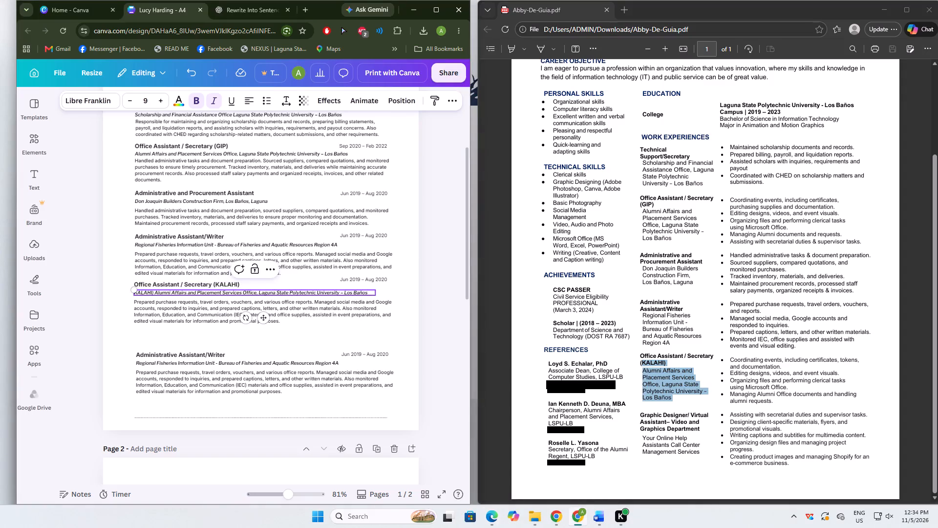
pyautogui.moveTo(154, 292); pyautogui.dragTo(111, 292)
pyautogui.press('BackSpace')
pyautogui.press('BackSpace')
pyautogui.press('BackSpace')
pyautogui.press('BackSpace')
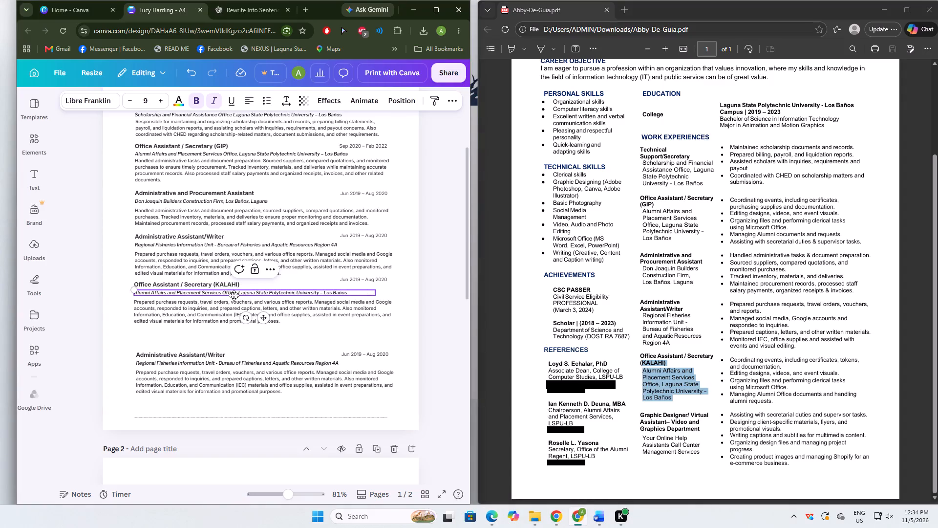
pyautogui.press('BackSpace')
pyautogui.click(341, 336)
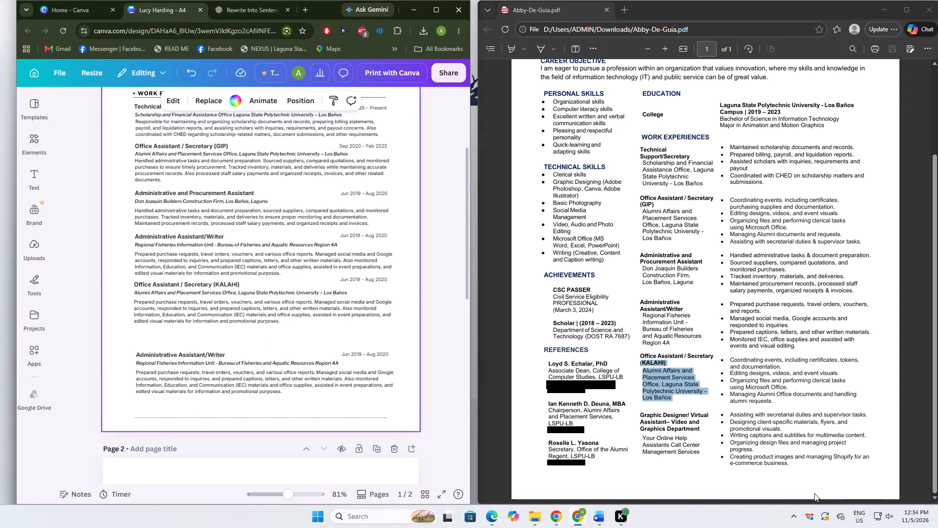
pyautogui.click(769, 390)
pyautogui.moveTo(783, 402); pyautogui.dragTo(733, 367)
pyautogui.click(785, 397)
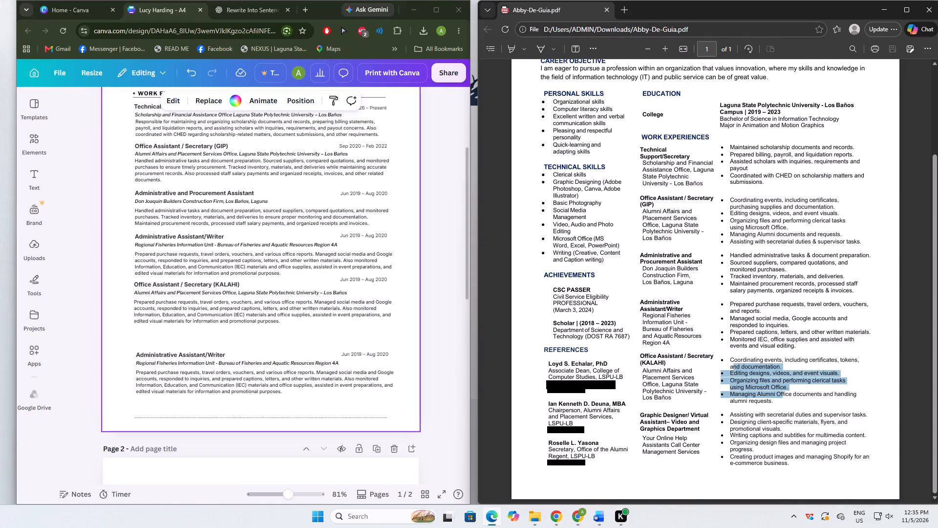
pyautogui.moveTo(775, 403); pyautogui.dragTo(728, 358)
pyautogui.click(731, 362)
pyautogui.moveTo(730, 357); pyautogui.dragTo(783, 404)
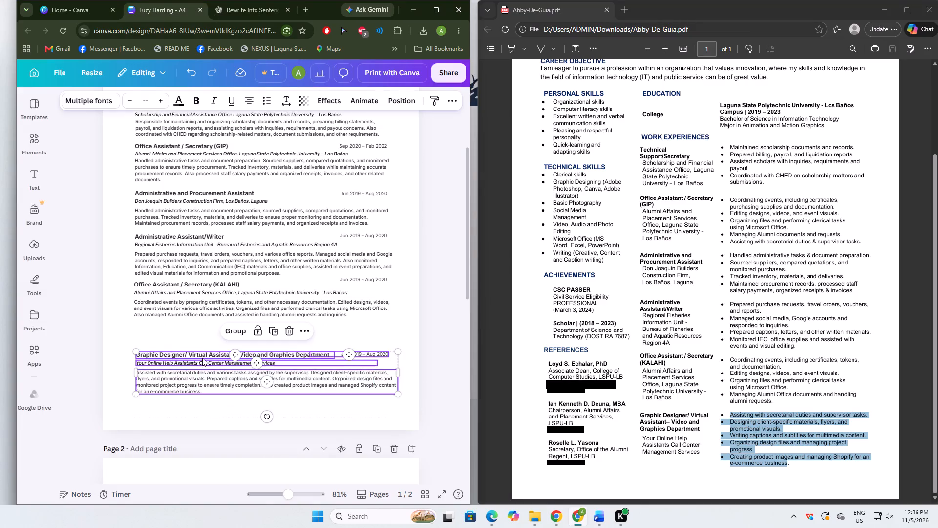
pyautogui.moveTo(202, 355); pyautogui.dragTo(199, 326)
pyautogui.click(321, 378)
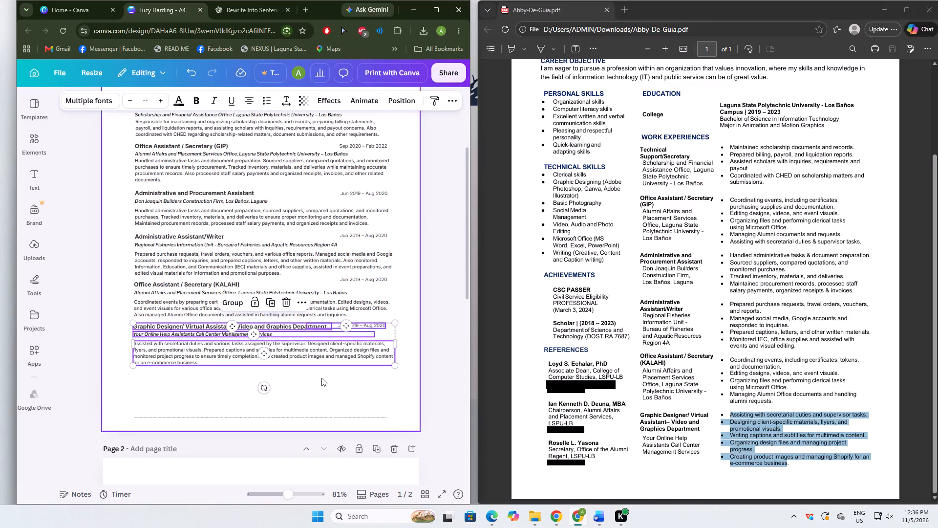
# Nudge the four work entries from Administrative and Procurement Assistant through Graphic Designer, with their dates, slightly up together on page 1.
pyautogui.scroll(3, 316, 367)
pyautogui.scroll(-2, 315, 366)
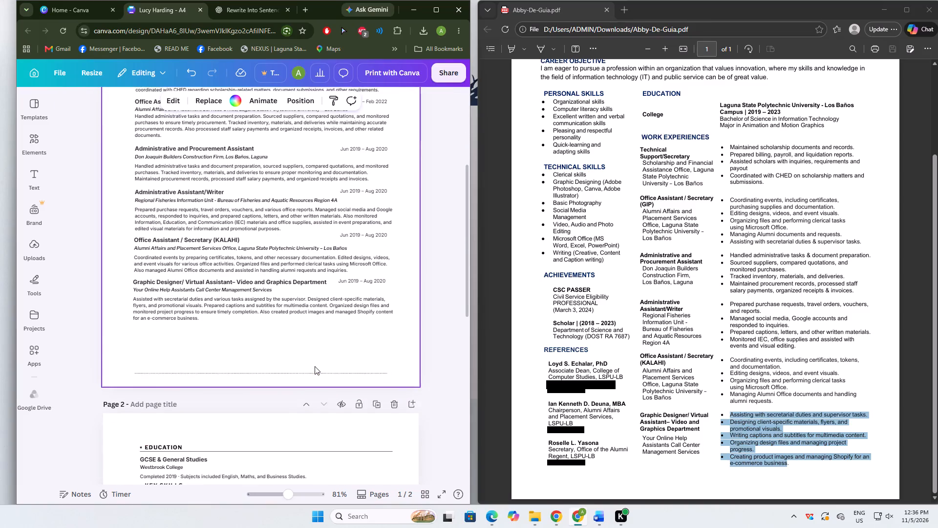
pyautogui.scroll(1, 315, 366)
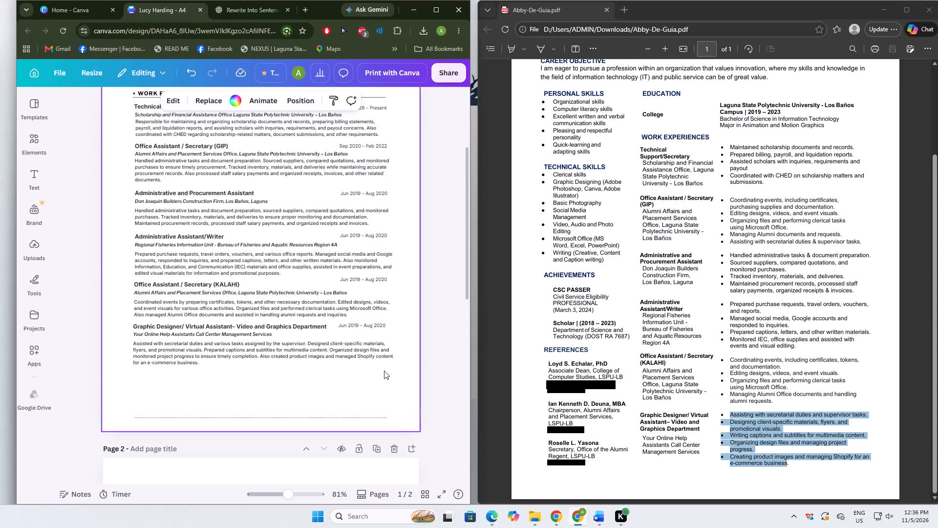
pyautogui.scroll(2, 384, 371)
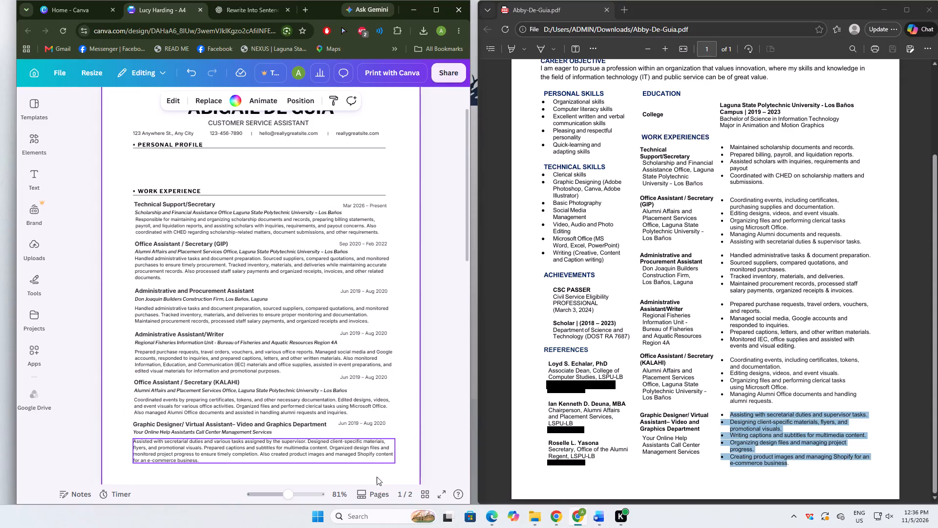
pyautogui.moveTo(387, 470); pyautogui.dragTo(153, 292)
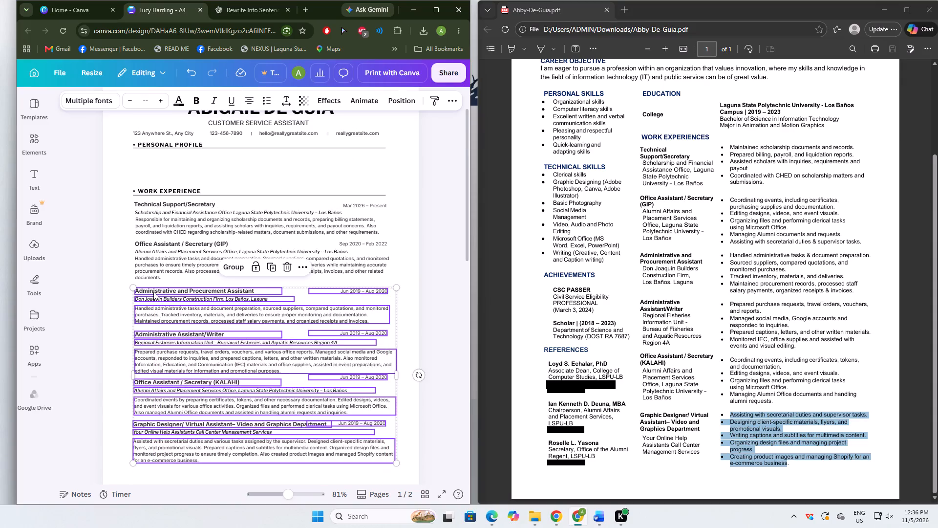
pyautogui.click(153, 292)
pyautogui.press('Up')
pyautogui.press('Up')
pyautogui.press('Down')
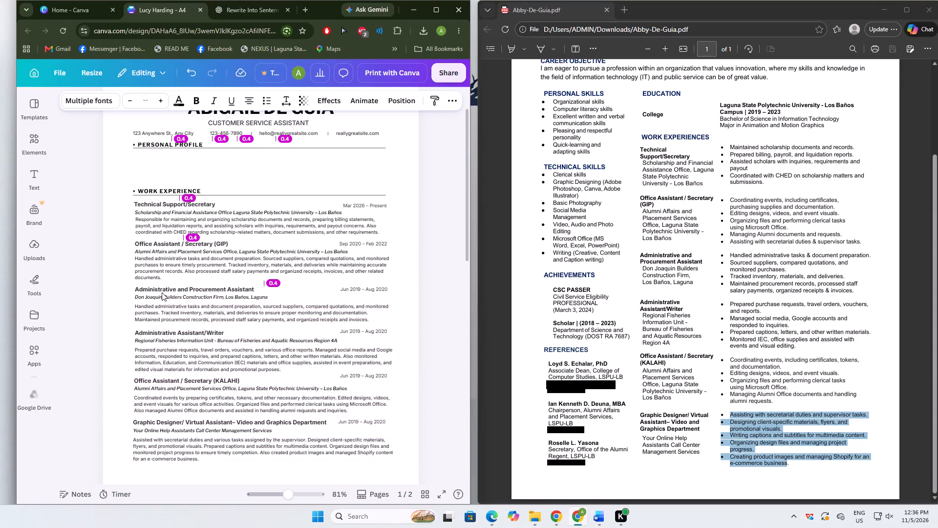
pyautogui.click(112, 281)
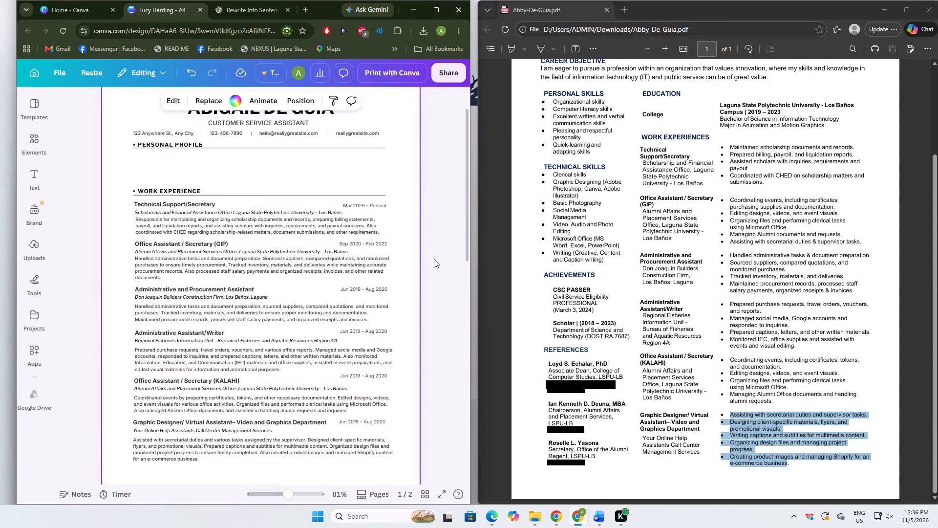
# Minimize the resume PDF window, leaving the resume design open around its second page.
pyautogui.scroll(-7, 377, 343)
pyautogui.scroll(1, 376, 339)
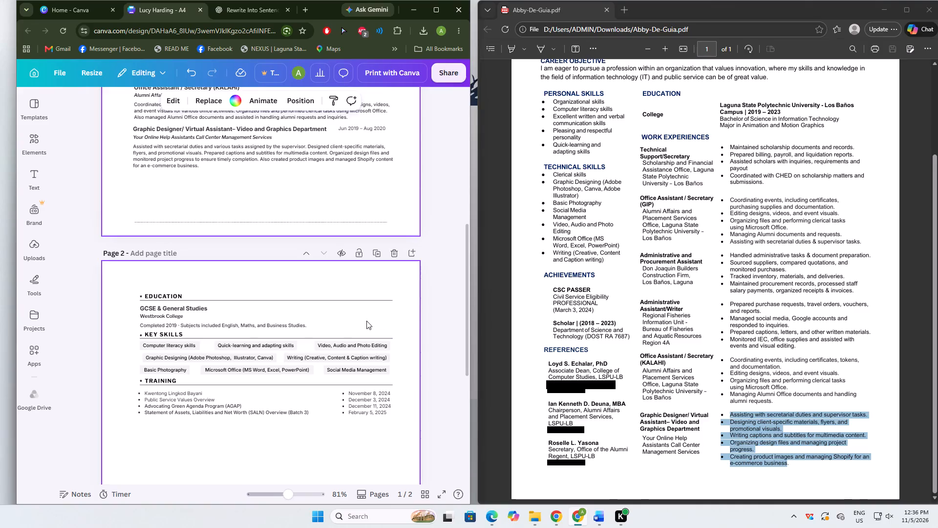
pyautogui.click(885, 7)
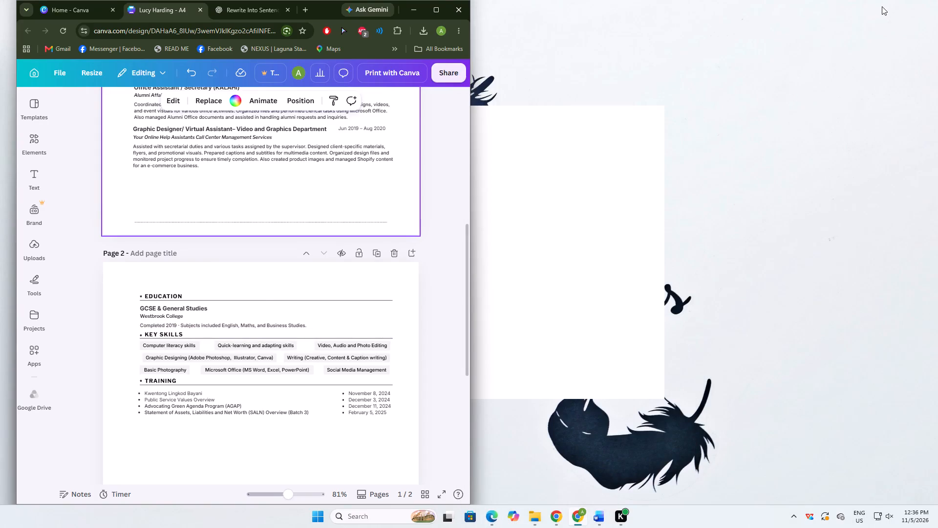
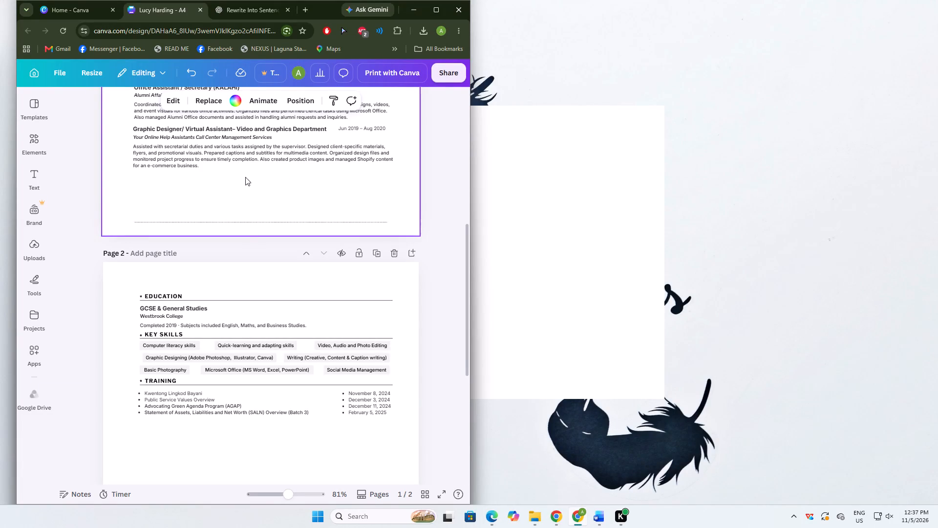
# Replace "Westbrook College" under Education on page 2 with the resume PDF's "Laguna State Polytechnic University - Los Baños Campus | 2019 – 2023".
pyautogui.click(288, 428)
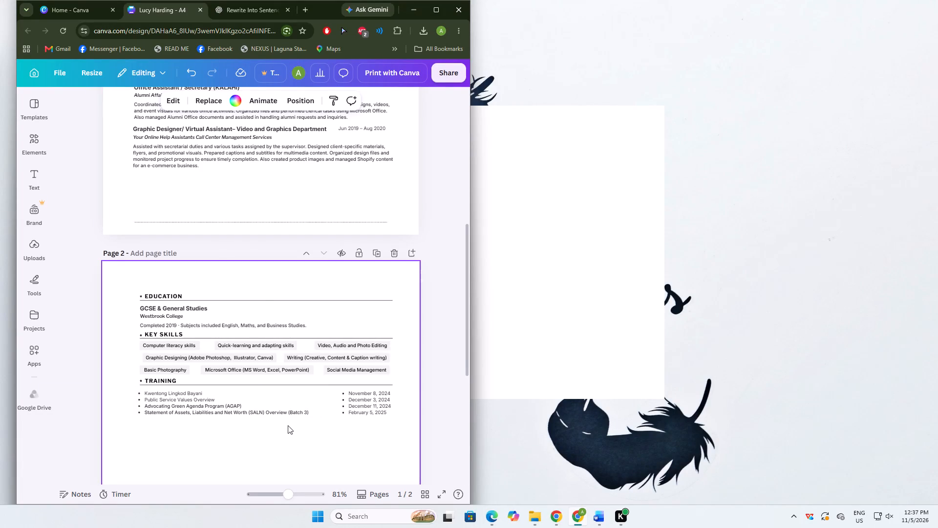
pyautogui.doubleClick(234, 310)
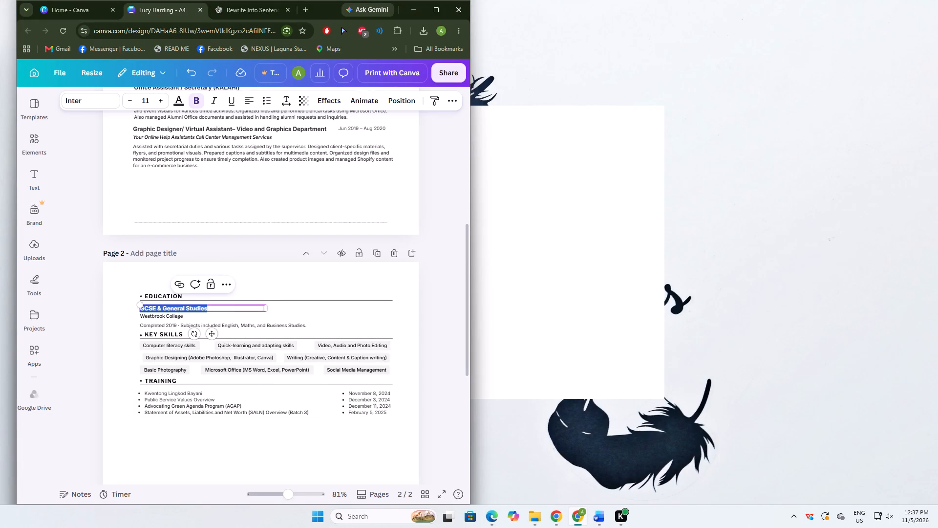
pyautogui.click(498, 517)
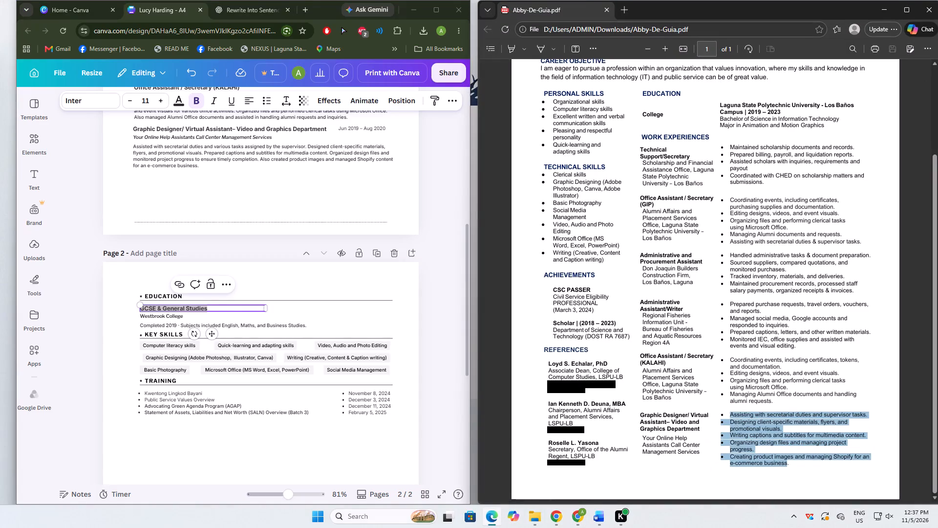
pyautogui.moveTo(743, 110); pyautogui.dragTo(718, 102)
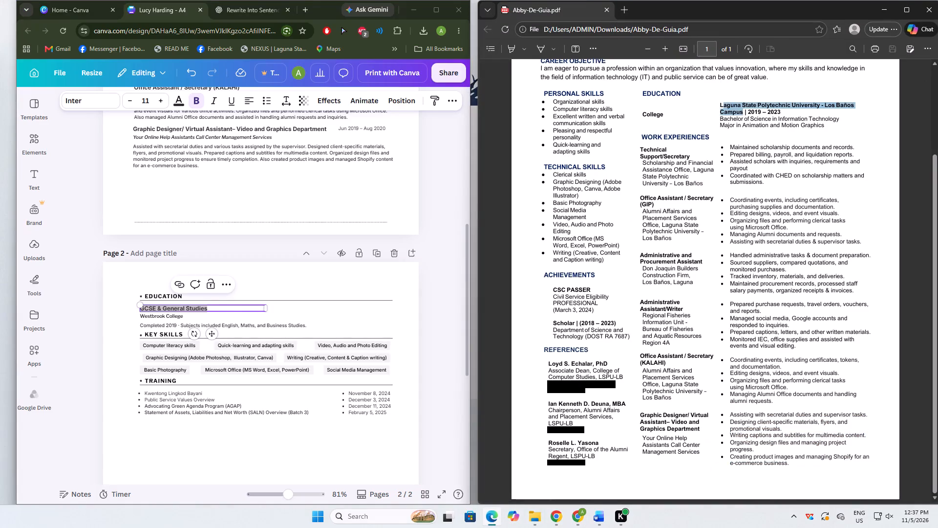
pyautogui.moveTo(718, 102); pyautogui.dragTo(719, 102)
pyautogui.click(721, 121)
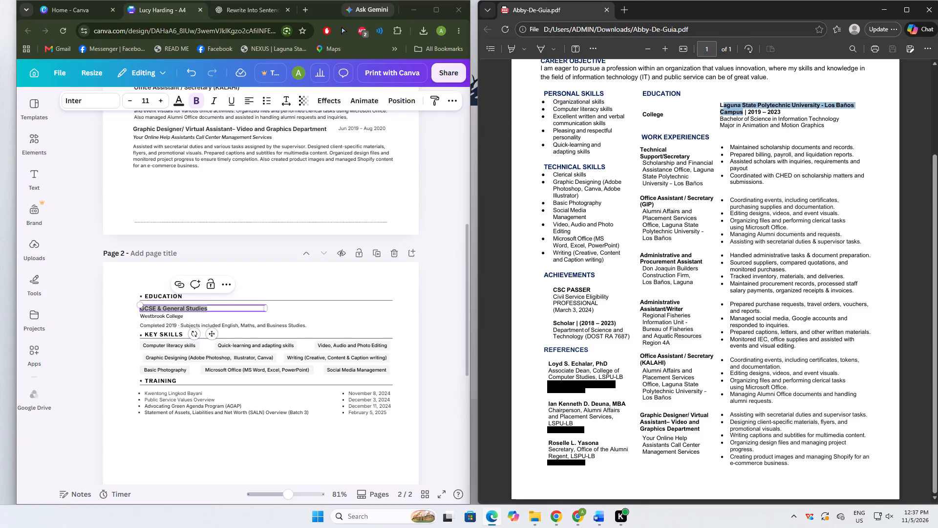
pyautogui.moveTo(782, 112); pyautogui.dragTo(731, 110)
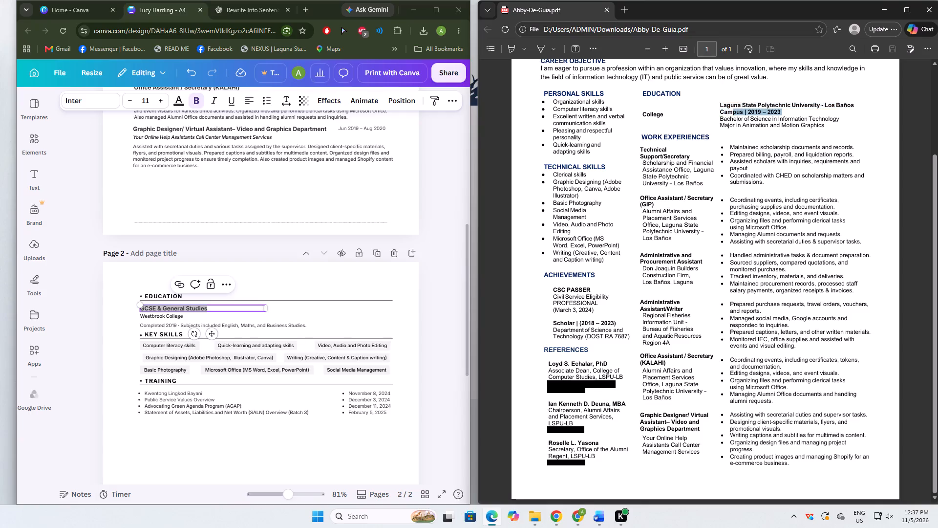
pyautogui.moveTo(731, 110); pyautogui.dragTo(717, 103)
pyautogui.hotkey('ctrl', 'c')
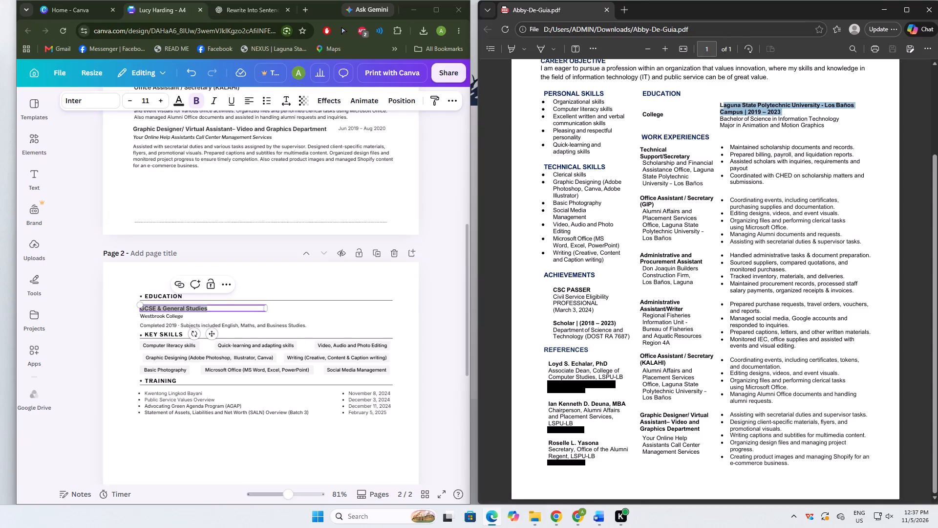
pyautogui.click(209, 309)
pyautogui.doubleClick(188, 316)
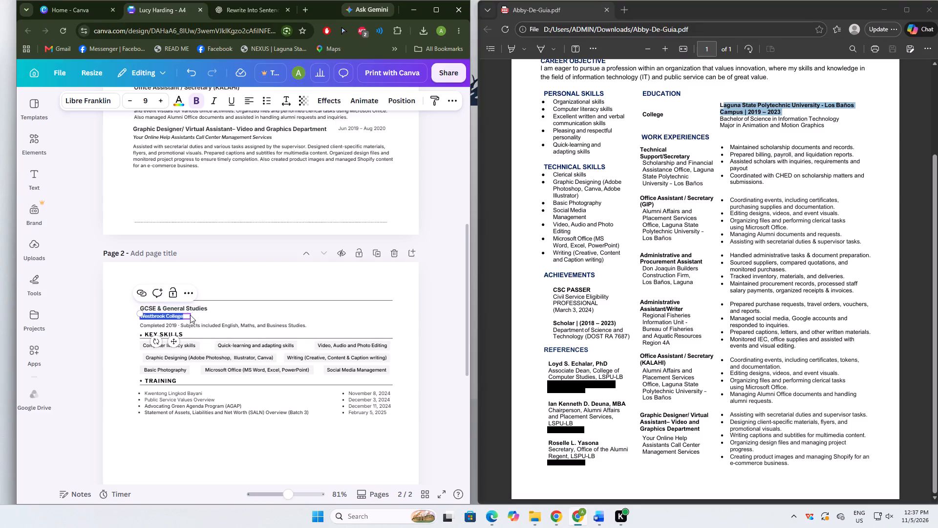
pyautogui.hotkey('ctrl', 'v')
pyautogui.click(892, 10)
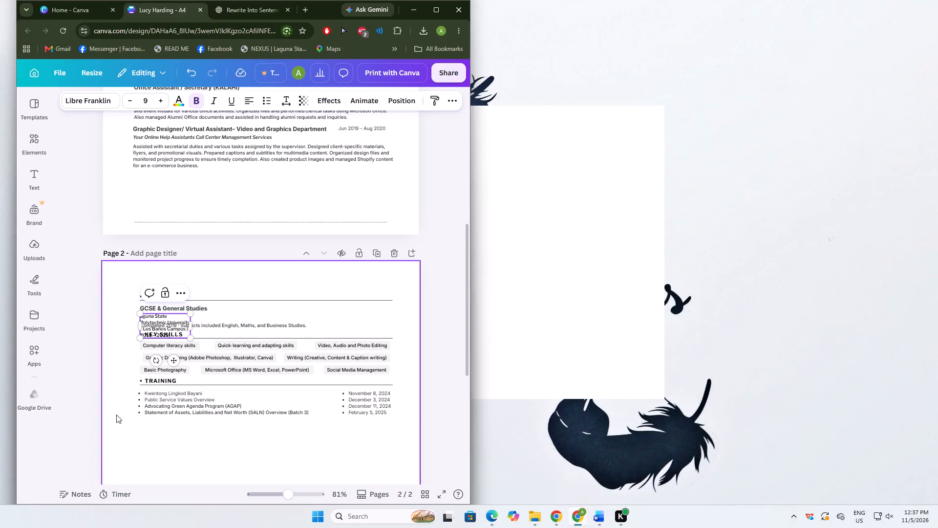
# Widen the university text box under Education so its text fits on one line.
pyautogui.moveTo(191, 322); pyautogui.dragTo(366, 313)
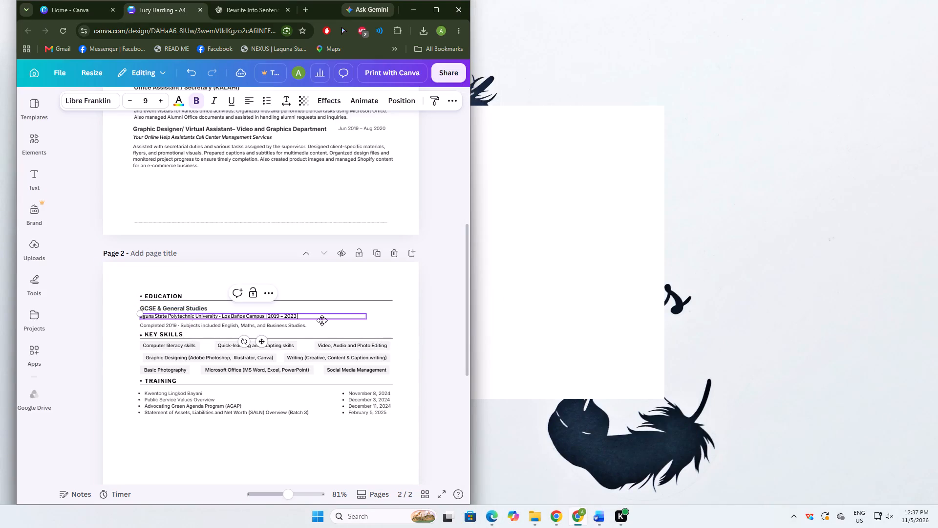
pyautogui.moveTo(303, 316); pyautogui.dragTo(287, 316)
pyautogui.click(277, 316)
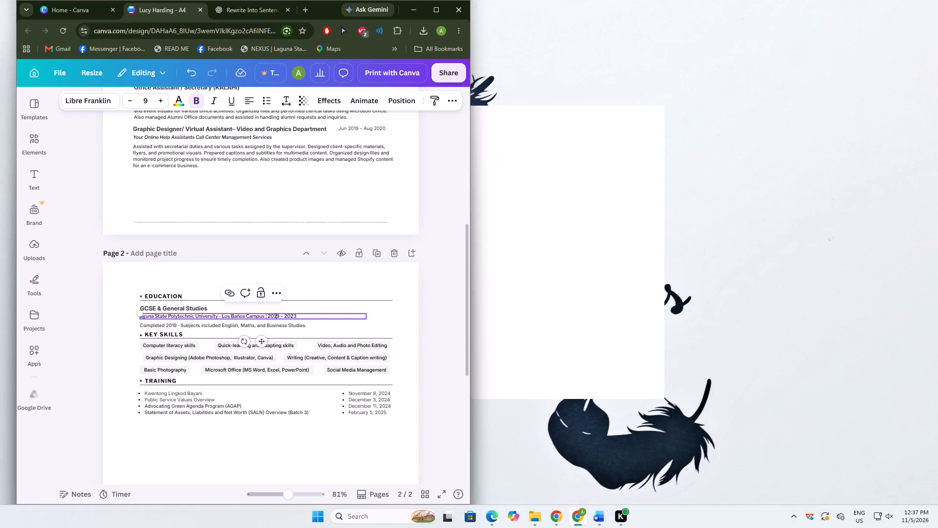
pyautogui.click(278, 317)
pyautogui.click(304, 330)
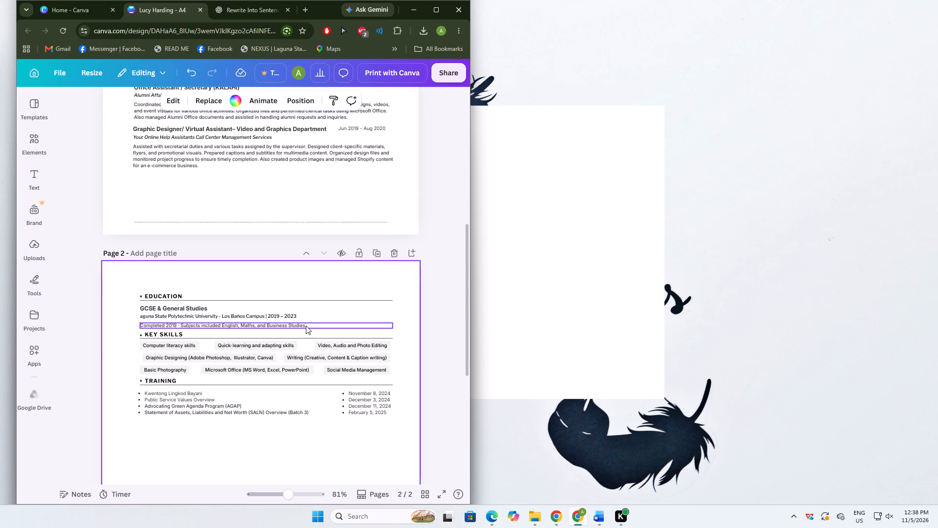
# Copy "Bachelor of Science in Information Technology Major in Animation and Motion Graphics" from the resume PDF for the Education entry.
pyautogui.click(306, 326)
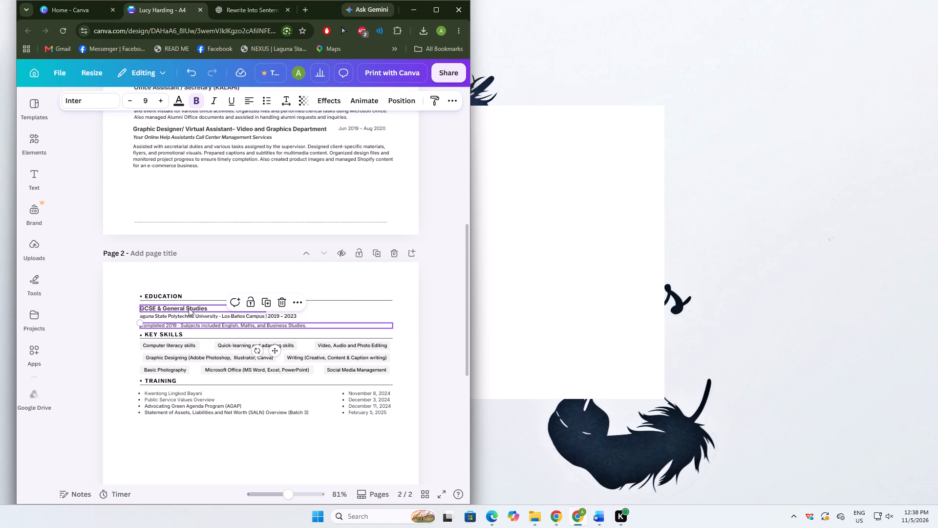
pyautogui.click(189, 308)
pyautogui.click(189, 308)
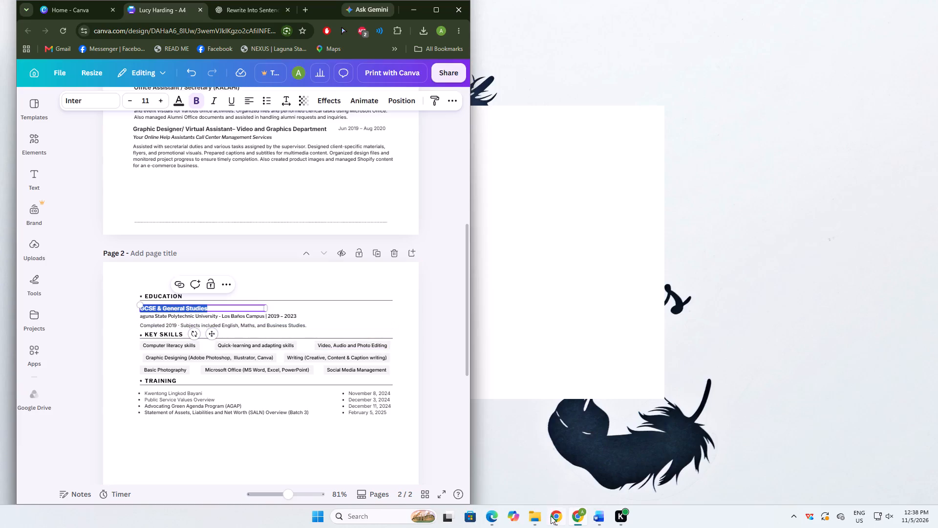
pyautogui.click(493, 518)
pyautogui.click(763, 136)
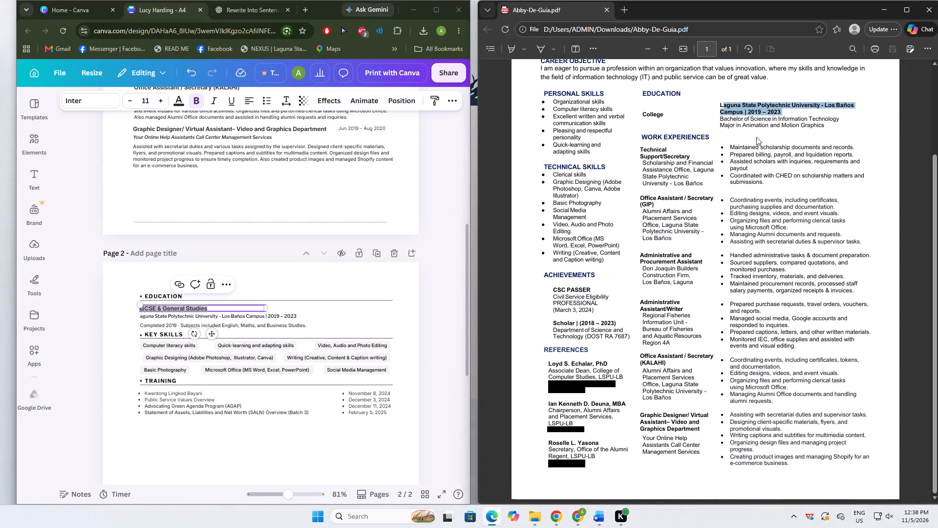
pyautogui.moveTo(719, 119); pyautogui.dragTo(820, 124)
pyautogui.click(830, 126)
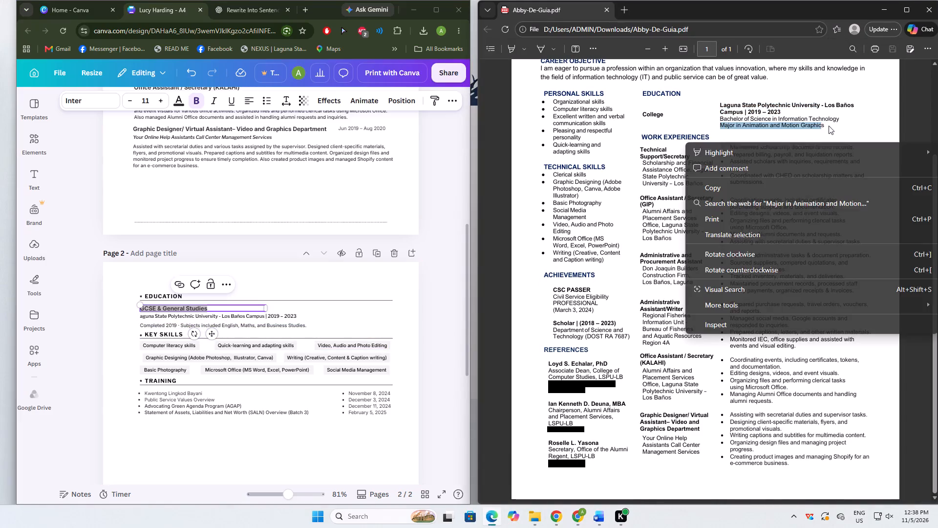
pyautogui.click(827, 126)
pyautogui.moveTo(826, 126); pyautogui.dragTo(729, 126)
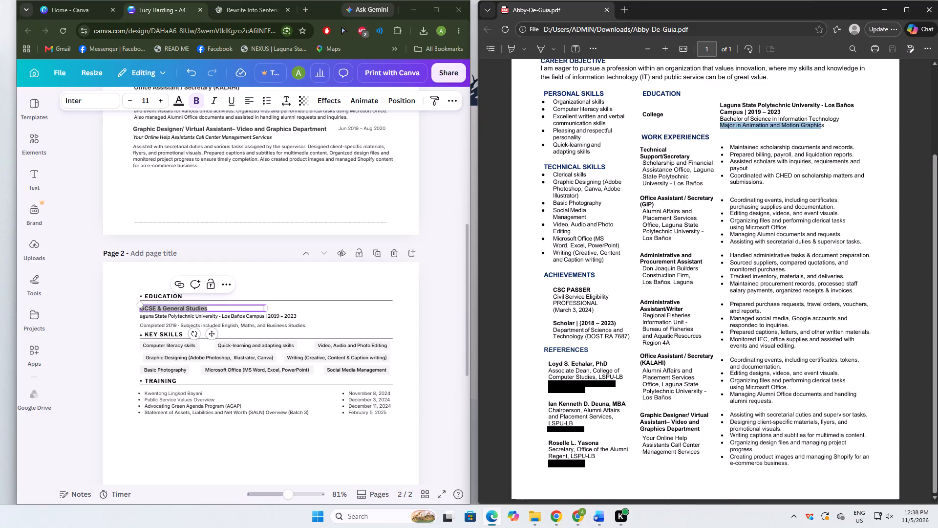
pyautogui.moveTo(720, 117); pyautogui.dragTo(827, 129)
pyautogui.hotkey('ctrl', 'c')
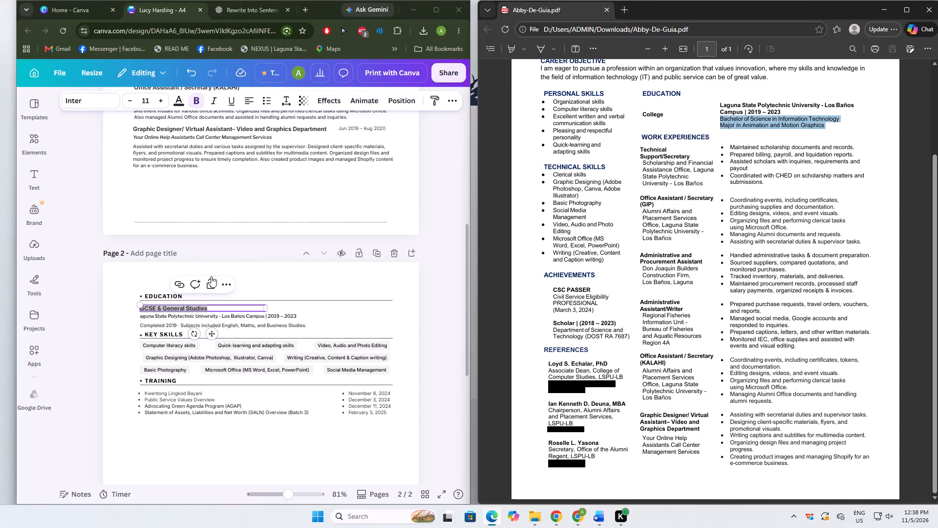
pyautogui.doubleClick(245, 326)
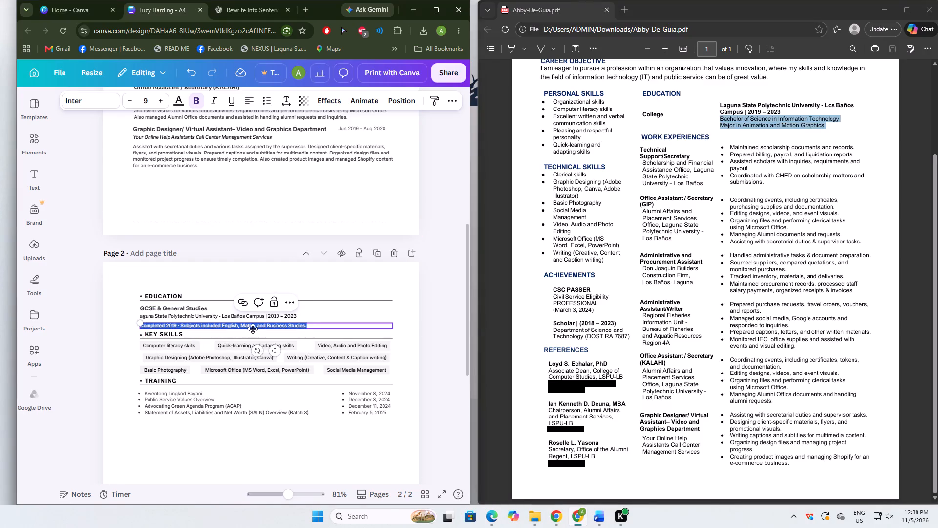
pyautogui.click(253, 329)
pyautogui.click(304, 324)
pyautogui.doubleClick(307, 326)
# Replace the Education heading "GCSE & General Studies" with "College".
pyautogui.doubleClick(186, 311)
pyautogui.write('Colle')
pyautogui.write('ge')
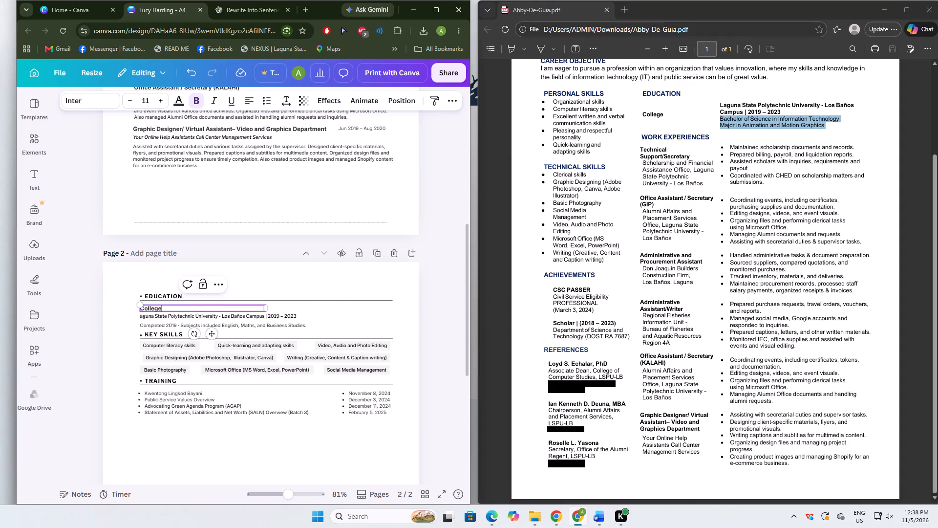
# Add the missing "L" at the start of the university line so it begins with "Laguna".
pyautogui.doubleClick(143, 316)
pyautogui.doubleClick(148, 315)
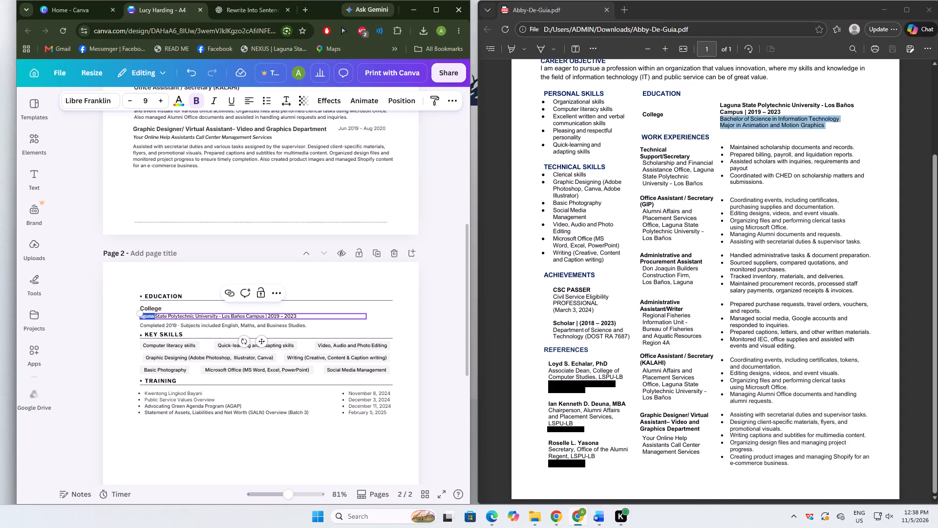
pyautogui.click(155, 315)
pyautogui.press('Left')
pyautogui.press('Left')
pyautogui.press('Left')
pyautogui.press('Left')
pyautogui.press('Left')
pyautogui.press('Left')
pyautogui.press('Left')
pyautogui.press('Left')
pyautogui.press('Left')
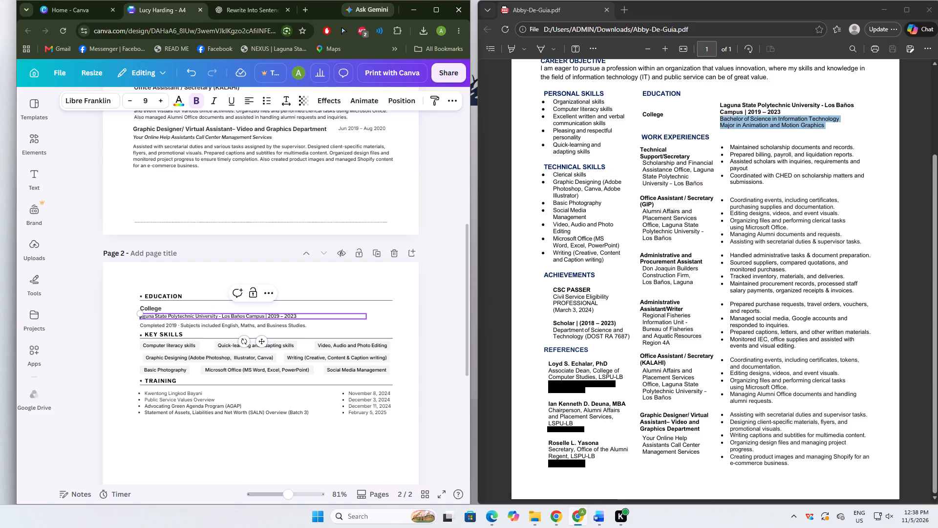
pyautogui.hotkey('shift', 'l')
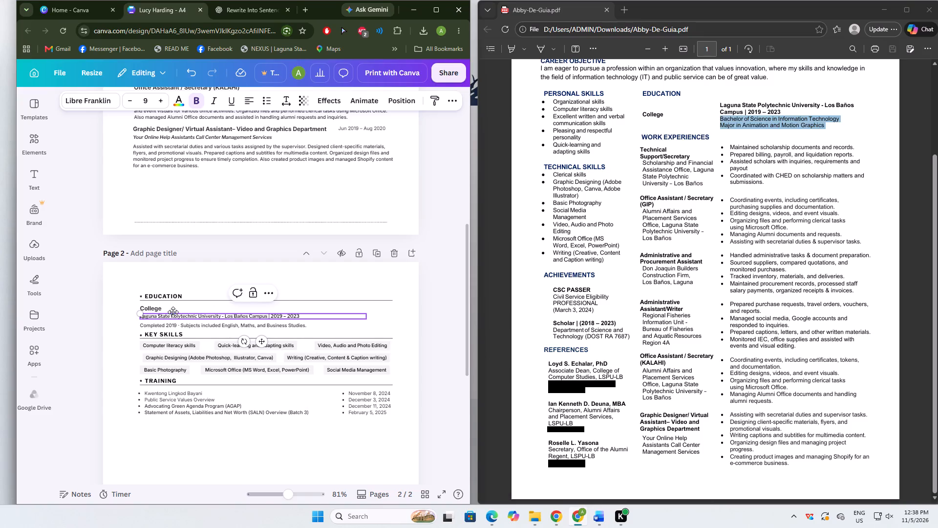
pyautogui.click(178, 308)
# Replace the Education description with the copied Information Technology degree and major text, and set its font size to 10.
pyautogui.doubleClick(166, 322)
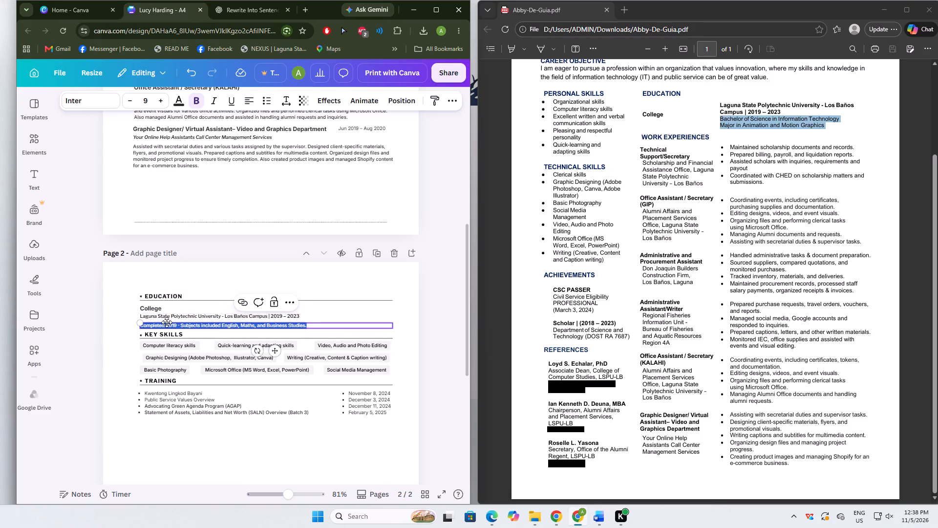
pyautogui.hotkey('ctrl', 'v')
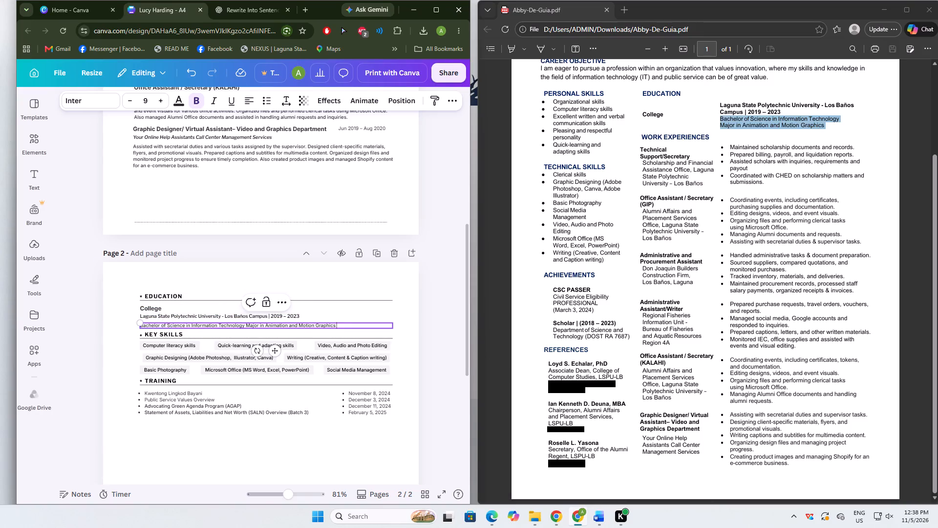
pyautogui.click(157, 100)
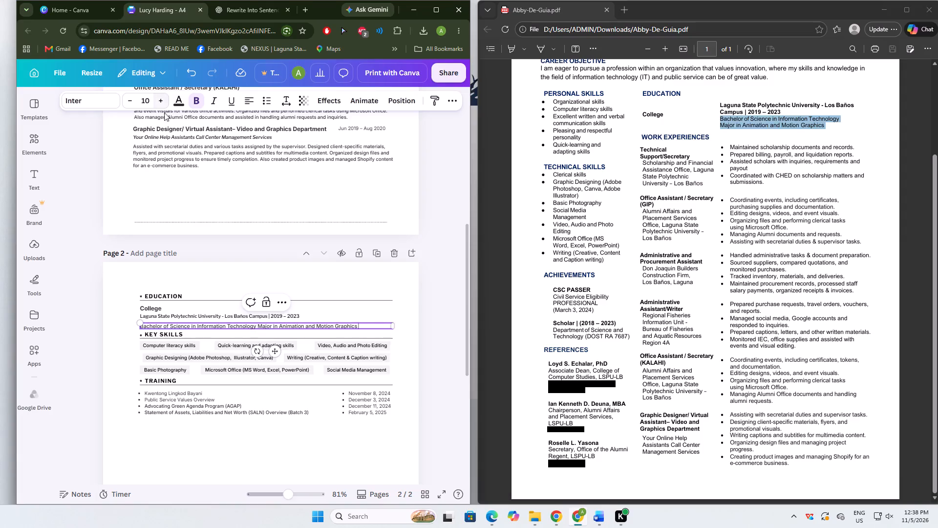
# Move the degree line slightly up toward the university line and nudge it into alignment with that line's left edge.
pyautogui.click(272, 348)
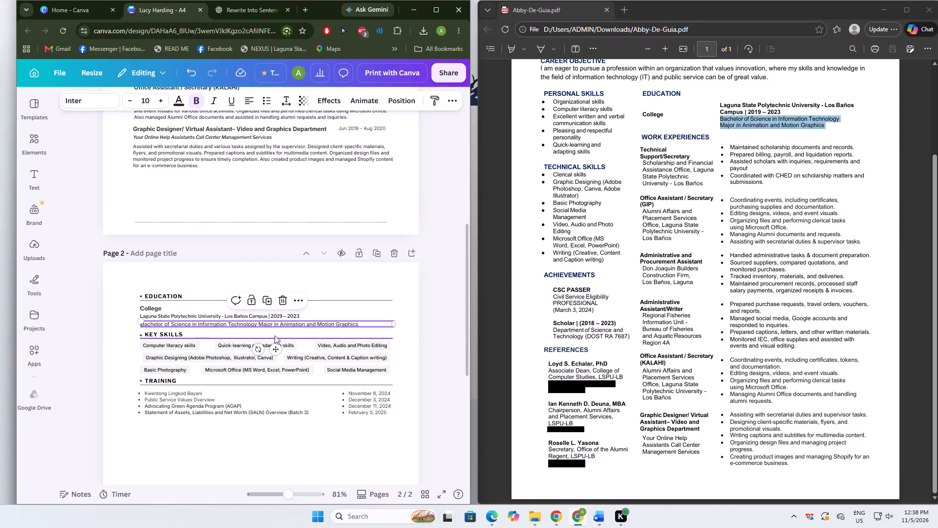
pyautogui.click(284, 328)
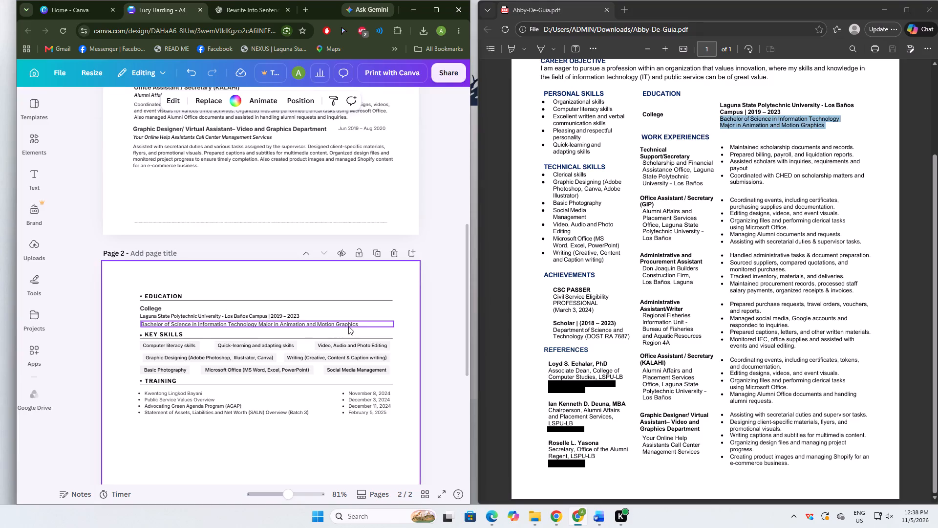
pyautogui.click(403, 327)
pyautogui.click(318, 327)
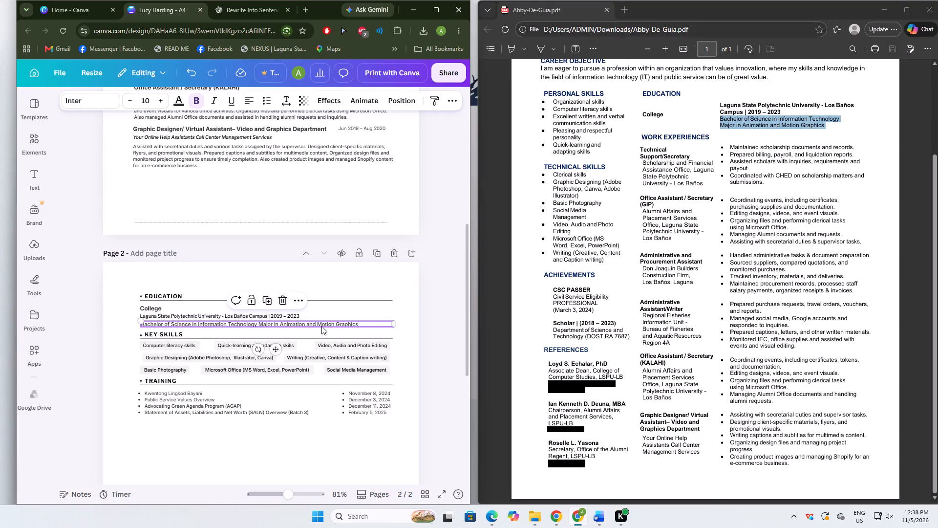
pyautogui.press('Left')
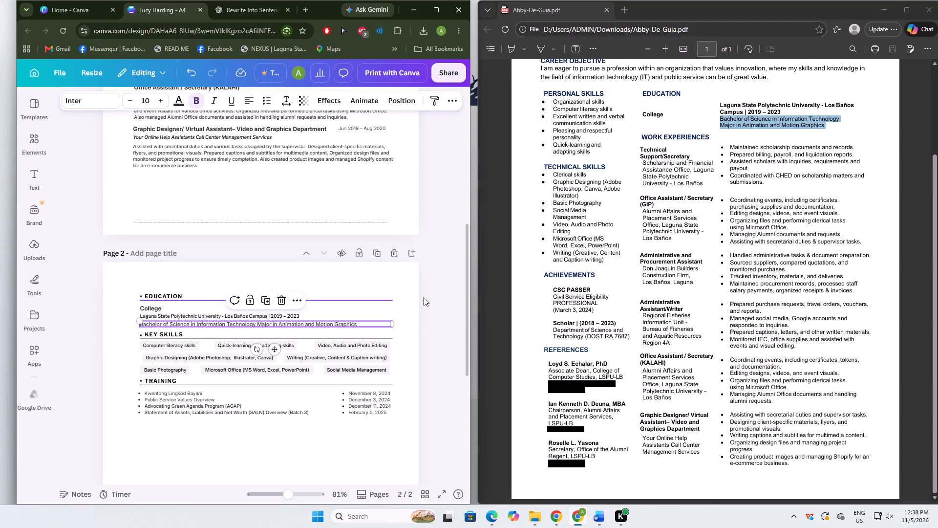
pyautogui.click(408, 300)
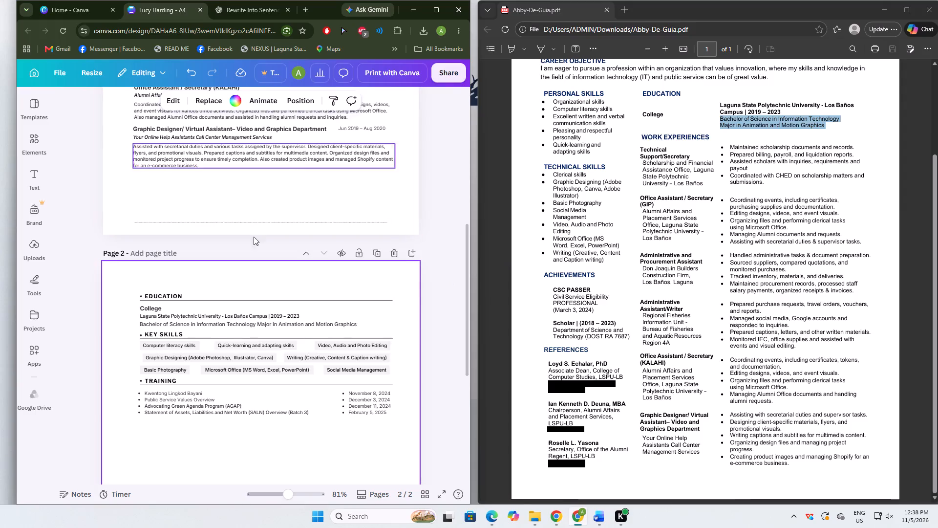
# Copy the full text of the degree line, and delete its text box from the Education section.
pyautogui.doubleClick(241, 325)
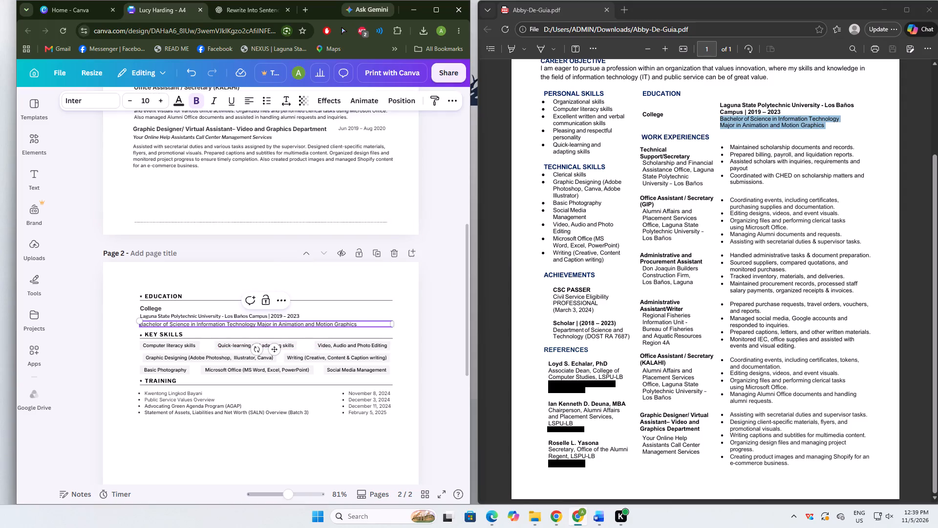
pyautogui.hotkey('ctrl', 'a')
pyautogui.hotkey('ctrl', 'c')
pyautogui.click(366, 329)
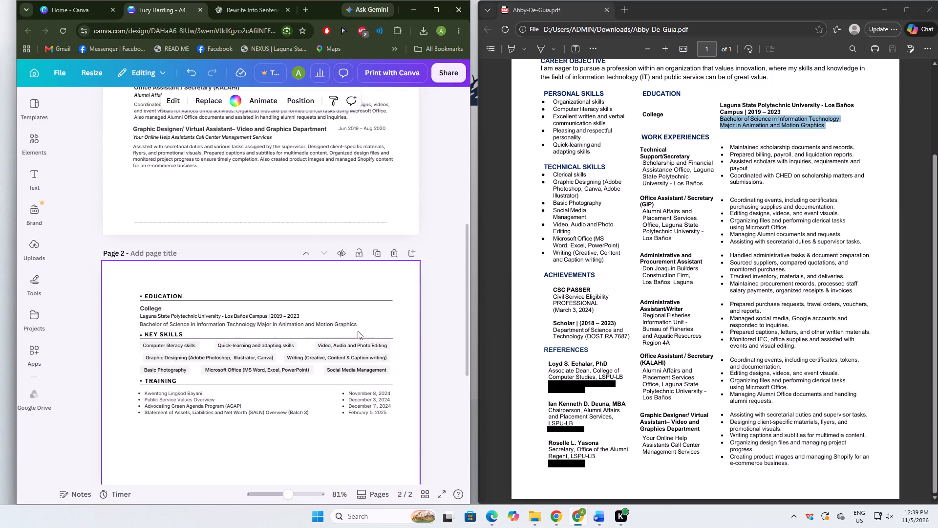
pyautogui.click(354, 325)
pyautogui.press('BackSpace')
# Replace the "College" heading in Education with the copied Information Technology degree text, and widen its box so it fits on one line.
pyautogui.doubleClick(154, 307)
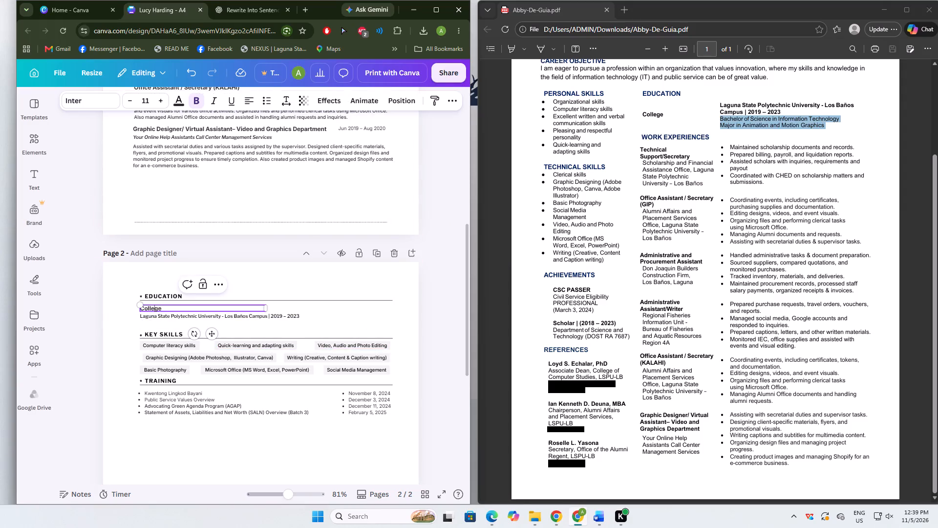
pyautogui.moveTo(170, 306); pyautogui.dragTo(140, 308)
pyautogui.hotkey('ctrl', 'v')
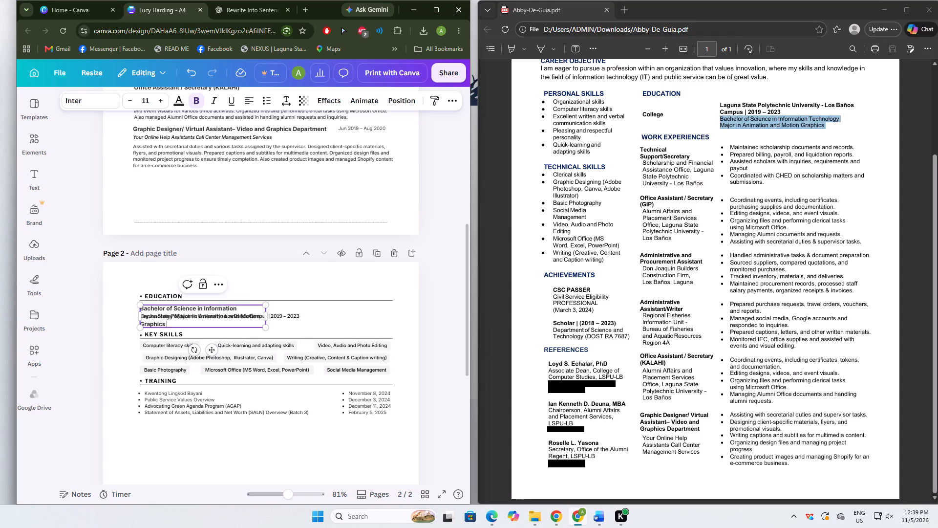
pyautogui.moveTo(268, 316); pyautogui.dragTo(389, 313)
pyautogui.click(393, 327)
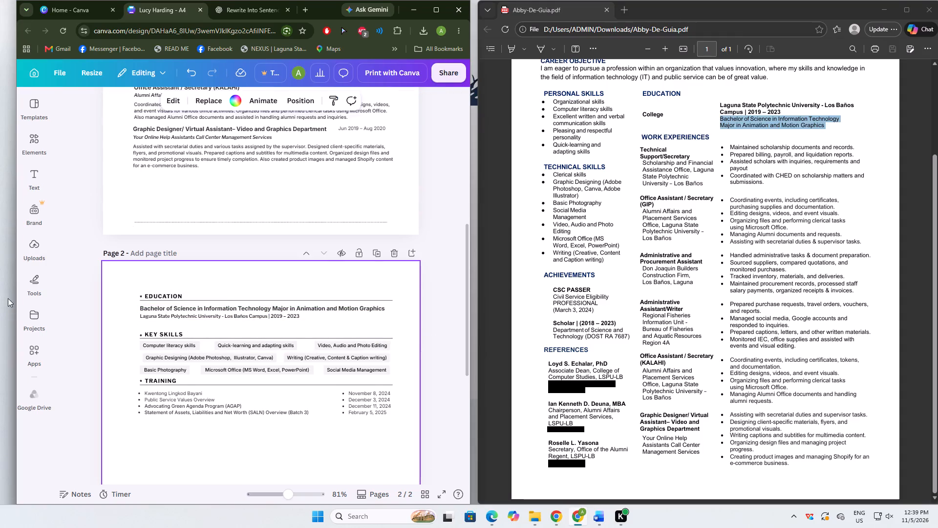
# Close the source resume PDF window.
pyautogui.click(936, 4)
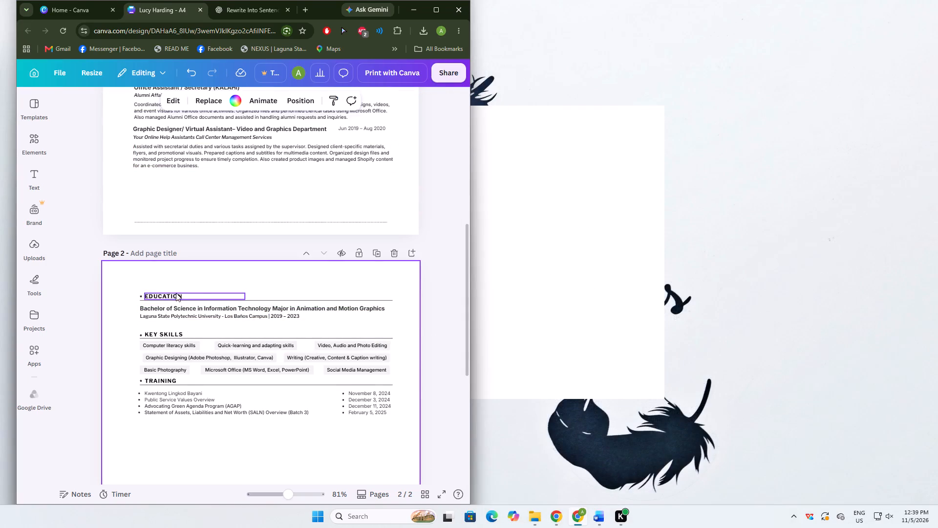
pyautogui.click(200, 323)
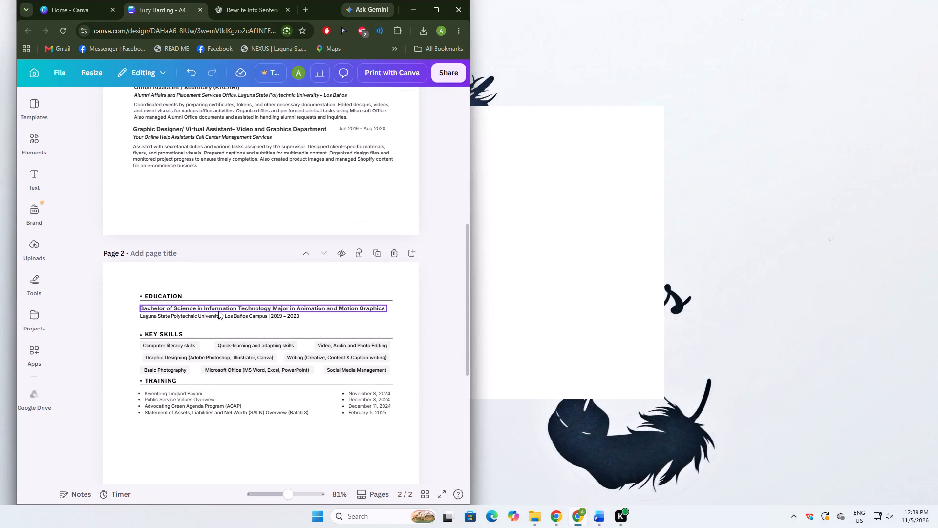
# Nudge the whole Training section on page 2, including its heading, line, list and dates, slightly down from the skill tags.
pyautogui.moveTo(136, 381); pyautogui.dragTo(357, 410)
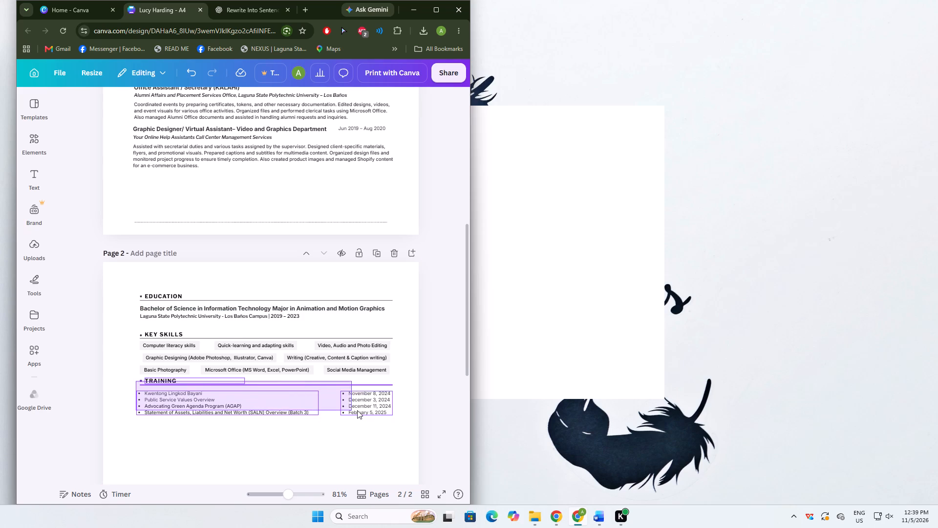
pyautogui.moveTo(357, 410); pyautogui.dragTo(367, 410)
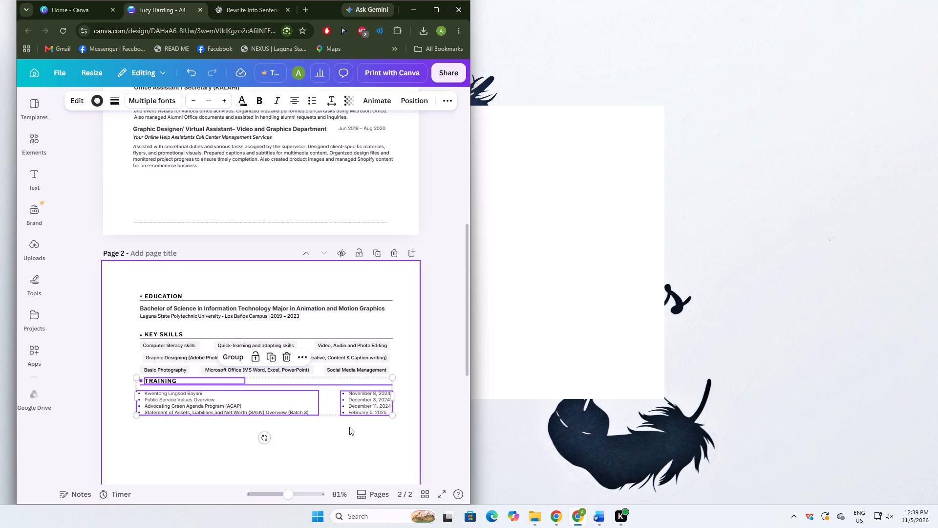
pyautogui.press('Down')
pyautogui.press('Down')
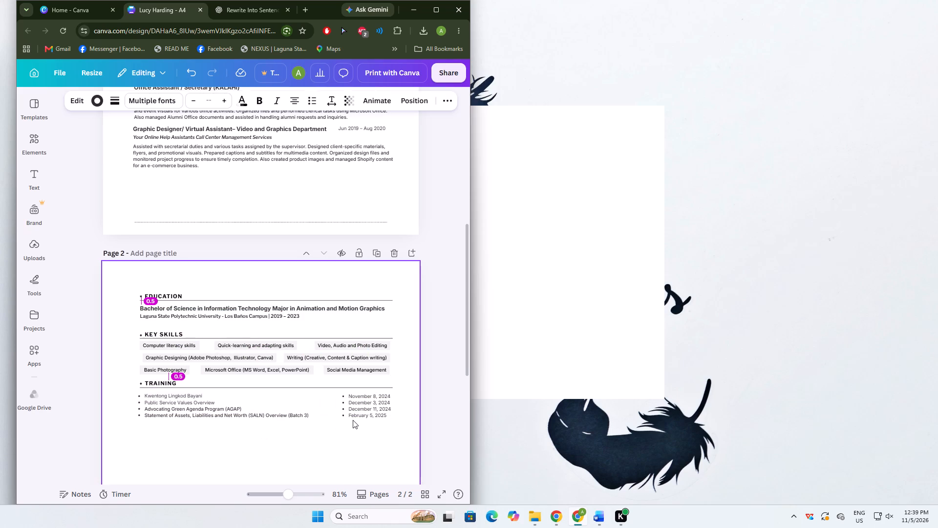
pyautogui.click(364, 438)
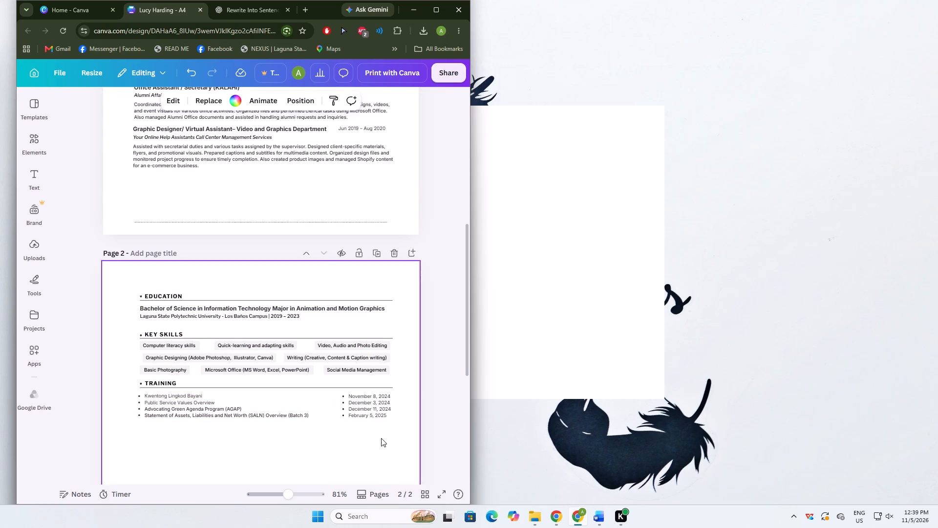
# Nudge the Key Skills and Training sections together up toward the university line to close the gap under Education, and slightly left.
pyautogui.moveTo(384, 438); pyautogui.dragTo(138, 330)
pyautogui.press('Up')
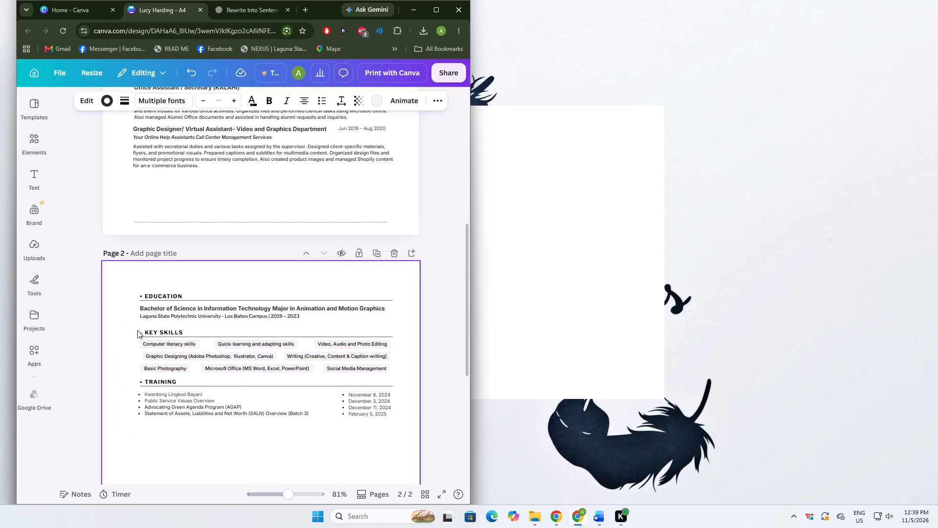
pyautogui.press('Up')
pyautogui.press('Up')
pyautogui.press('Up')
pyautogui.press('Down')
pyautogui.press('Up')
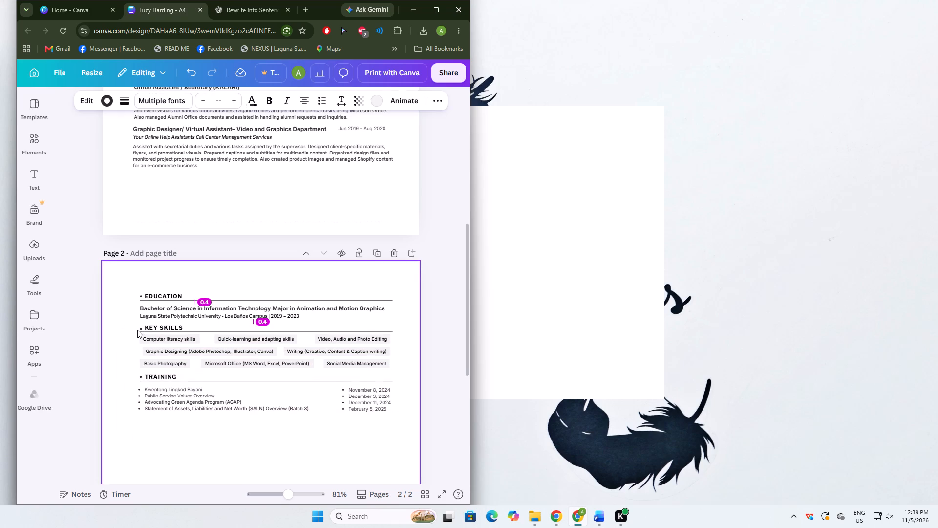
pyautogui.press('Left')
pyautogui.moveTo(191, 426); pyautogui.dragTo(200, 425)
pyautogui.scroll(4, 203, 389)
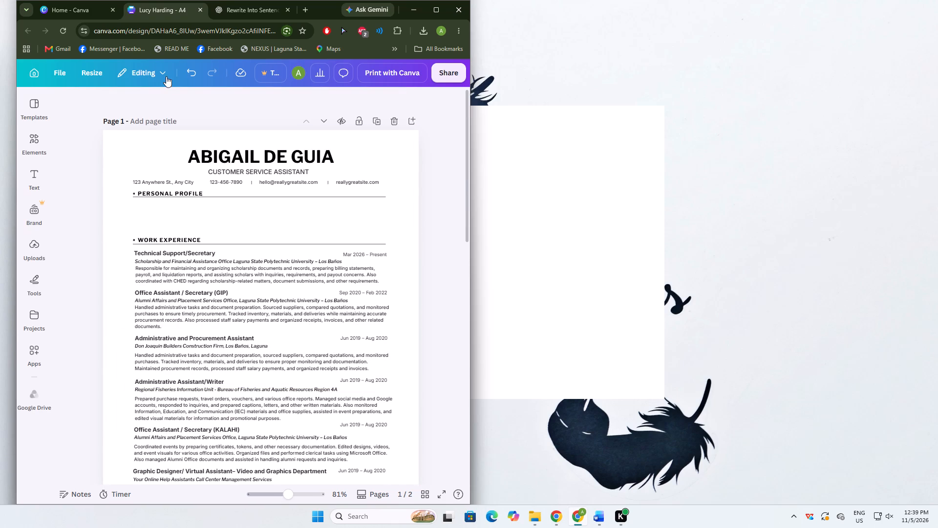